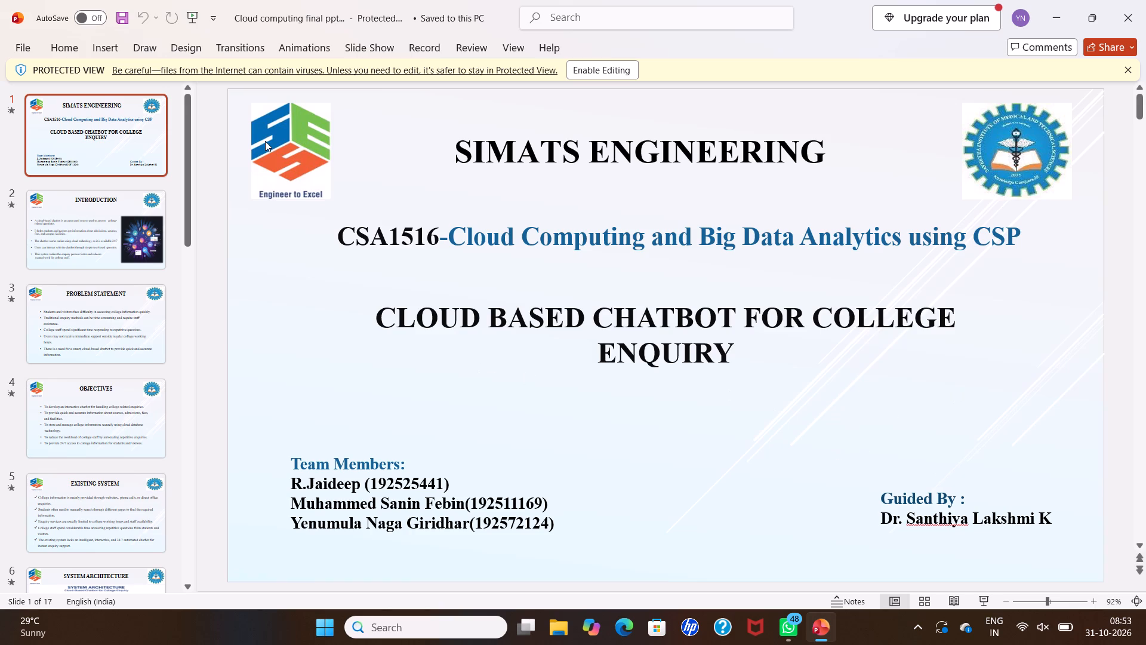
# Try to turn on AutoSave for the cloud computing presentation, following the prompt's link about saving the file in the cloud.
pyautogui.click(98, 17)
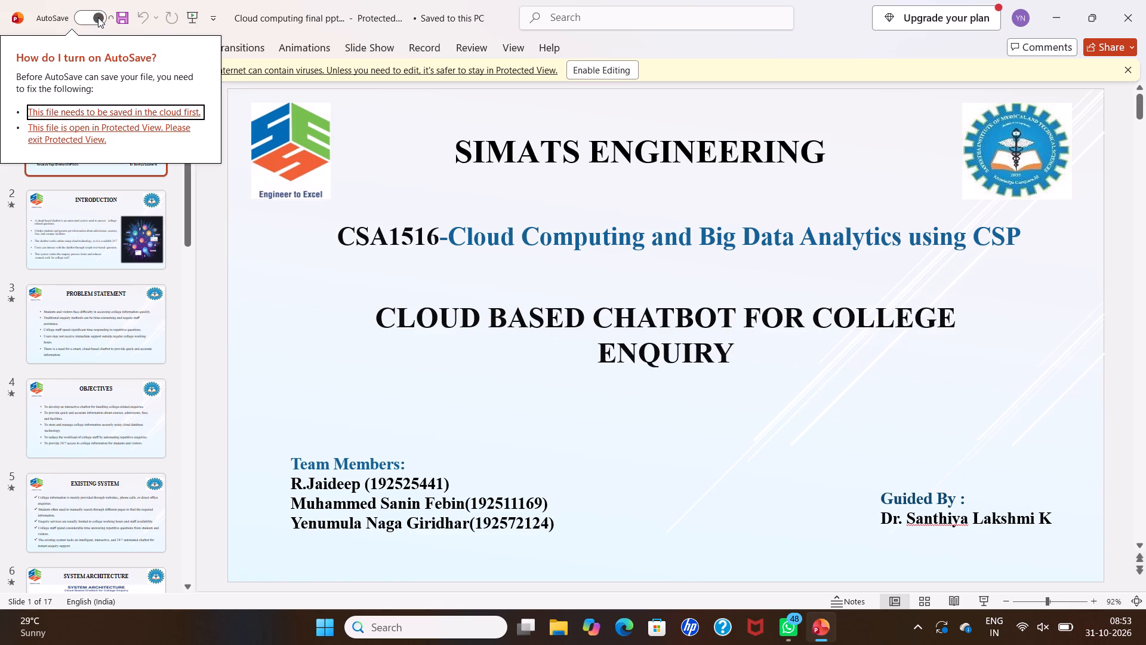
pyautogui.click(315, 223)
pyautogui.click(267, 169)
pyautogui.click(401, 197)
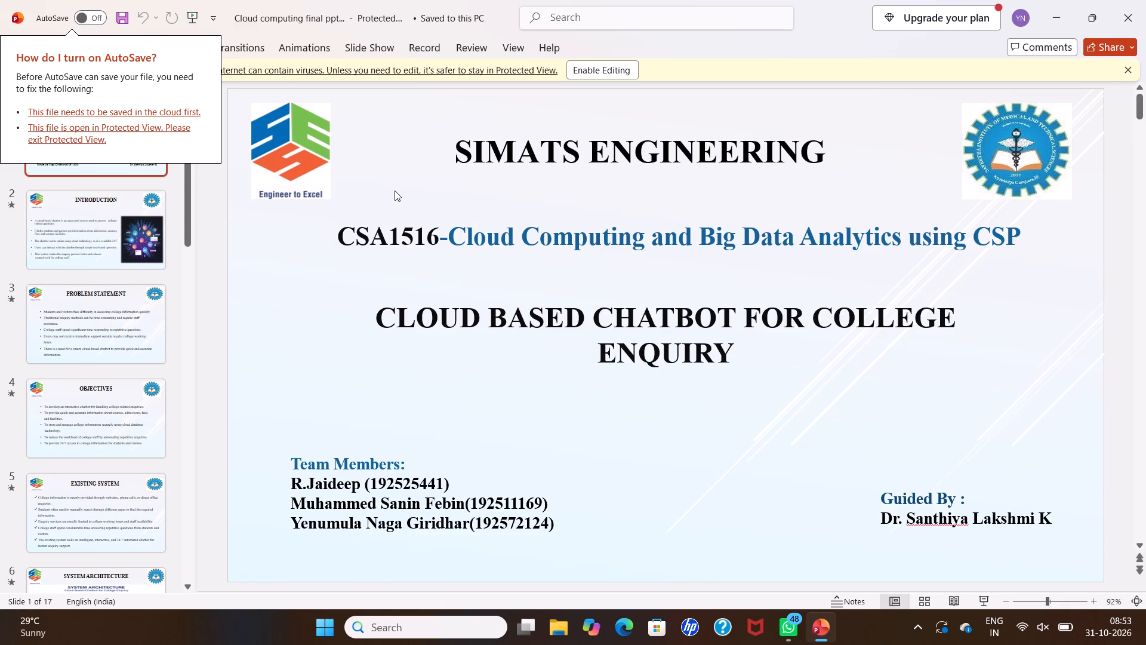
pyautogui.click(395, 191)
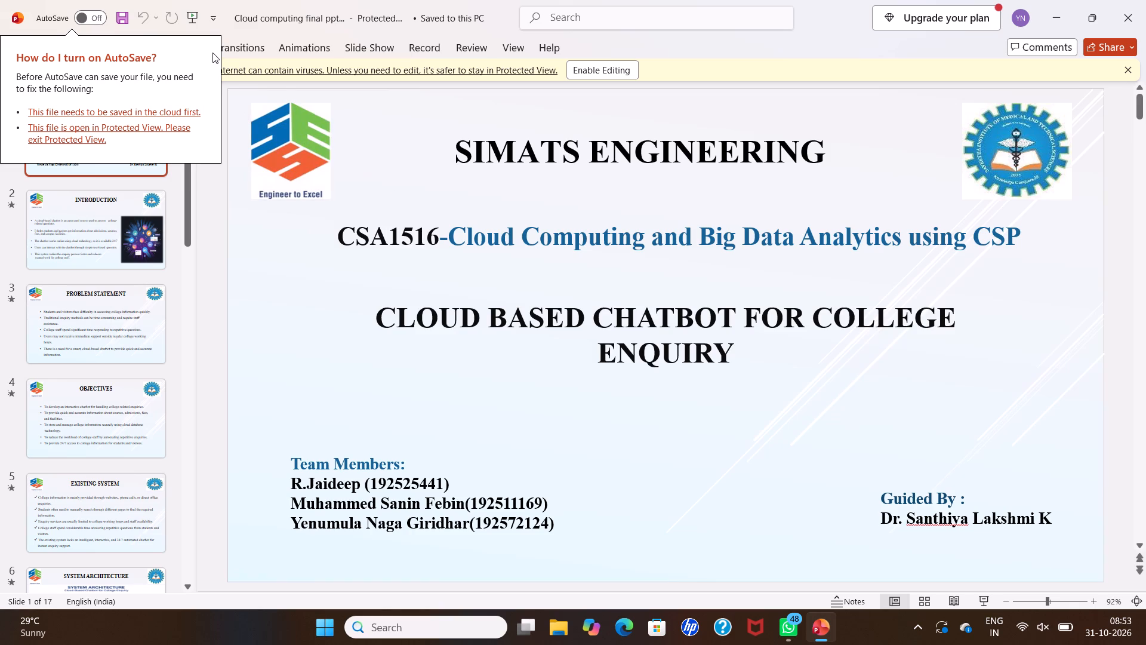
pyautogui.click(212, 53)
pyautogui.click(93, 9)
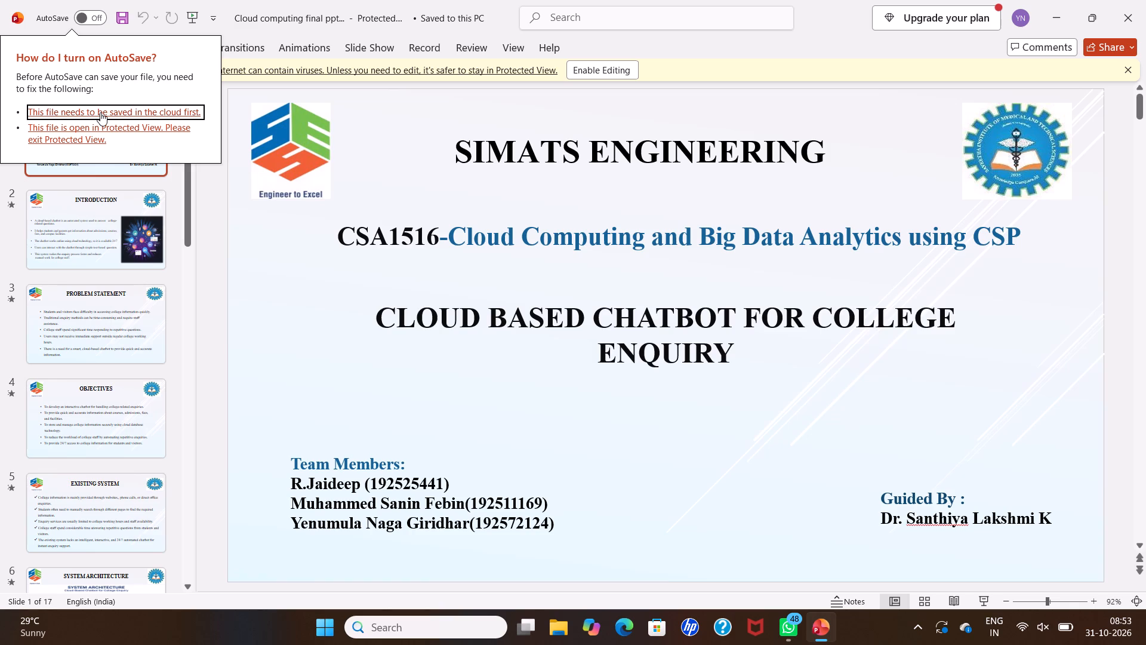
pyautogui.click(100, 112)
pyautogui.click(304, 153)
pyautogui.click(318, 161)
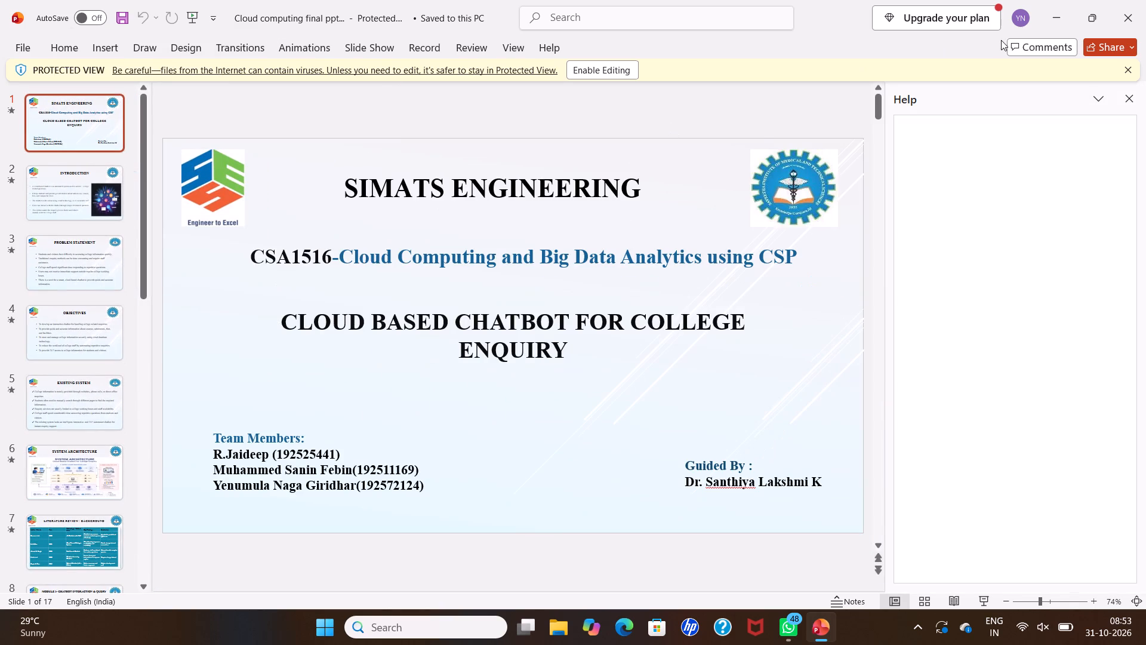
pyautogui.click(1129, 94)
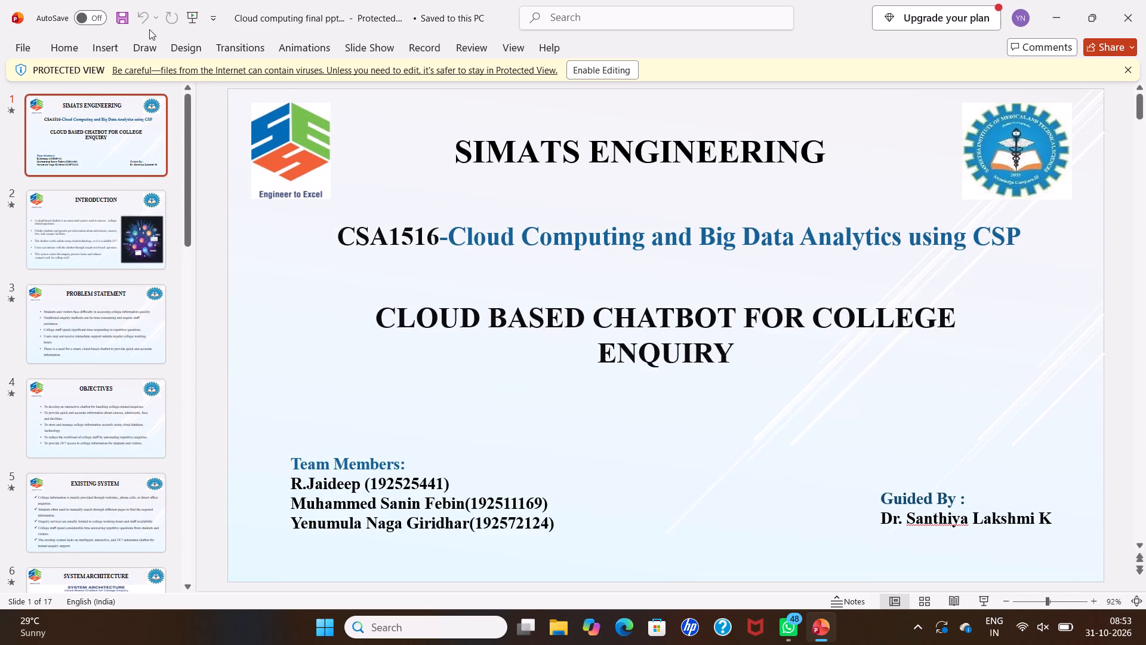
# Try again to turn on AutoSave for the cloud computing presentation.
pyautogui.click(93, 17)
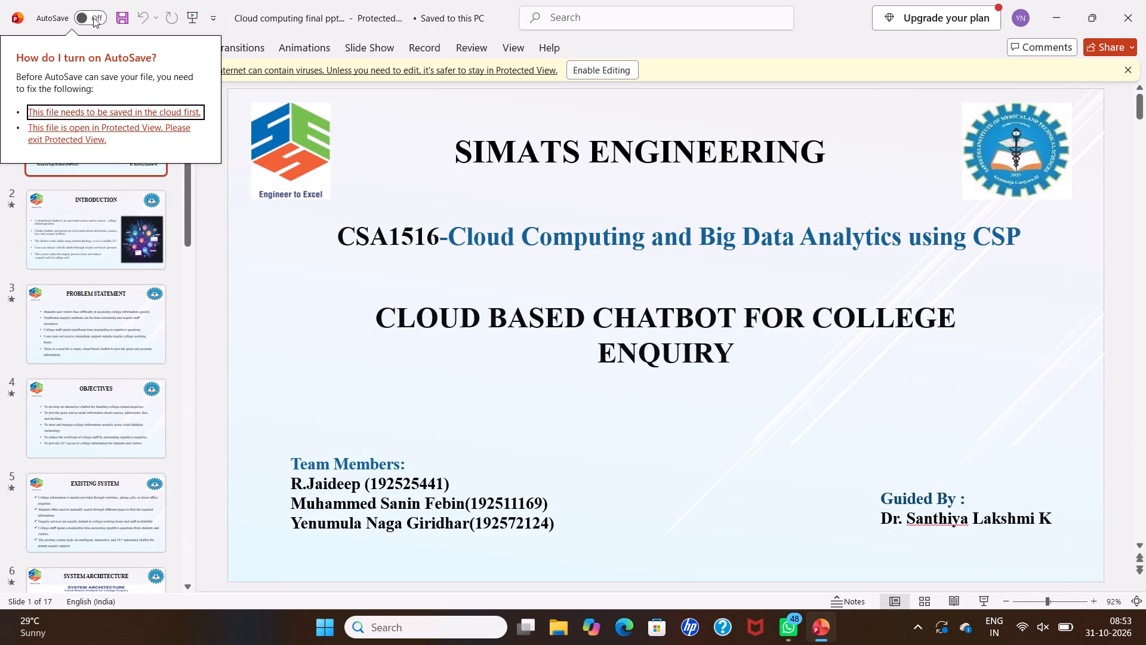
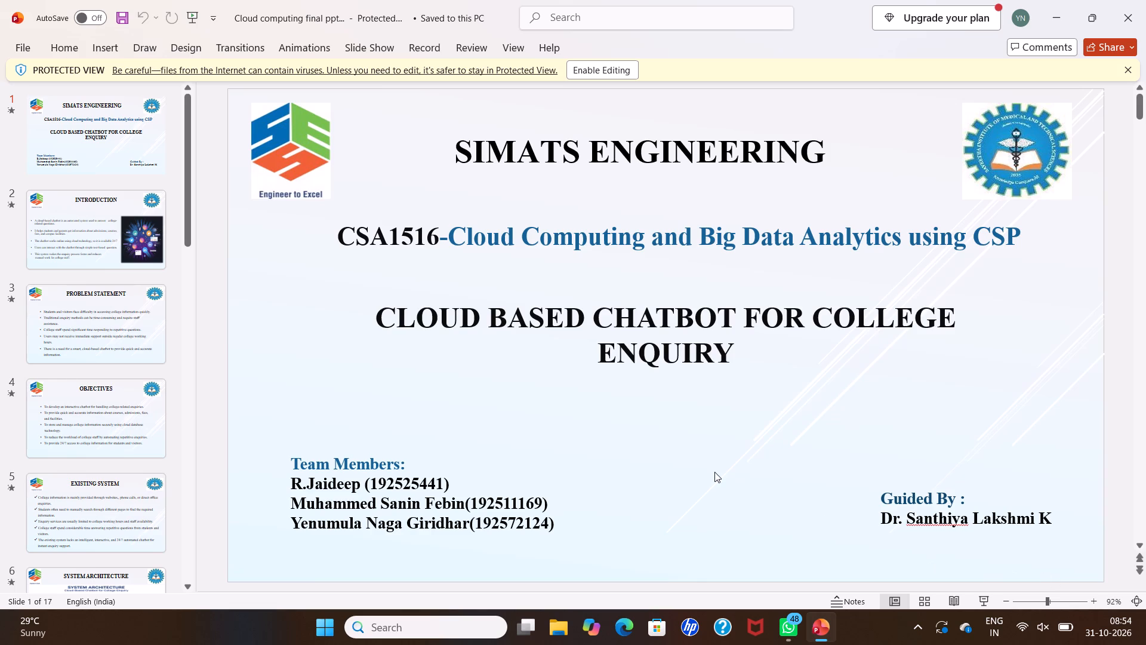
# Try again to turn on AutoSave for the cloud computing presentation, taking it out of Protected View for editing.
pyautogui.click(94, 14)
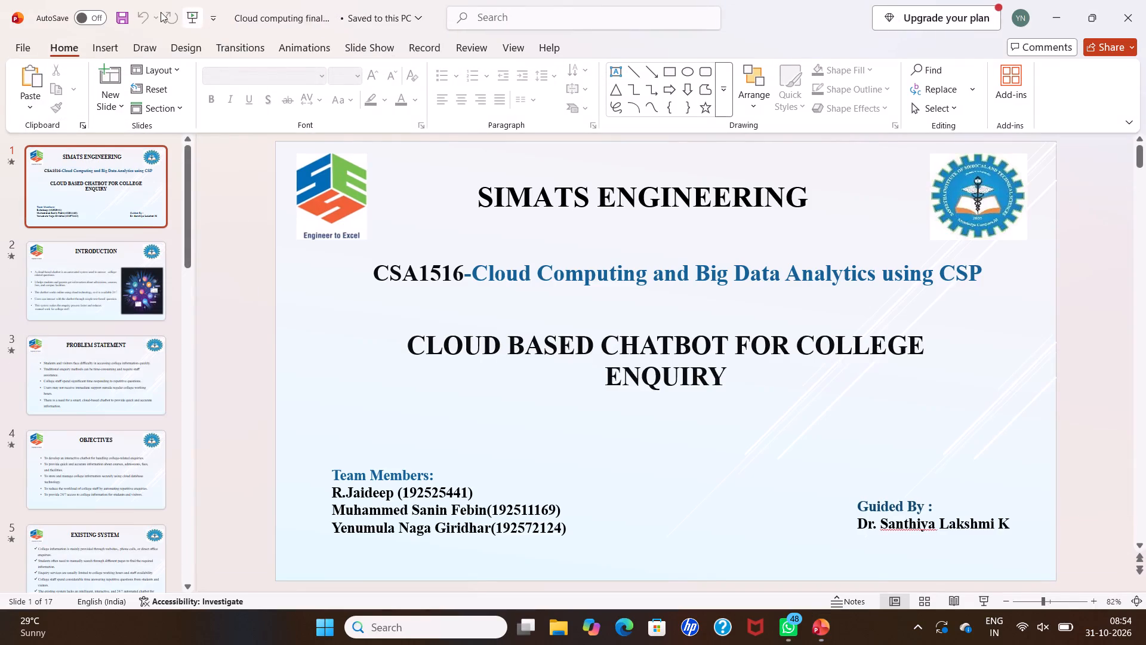
# Turn on AutoSave by uploading the presentation to the personal OneDrive, and dismiss the version history tip.
pyautogui.click(101, 14)
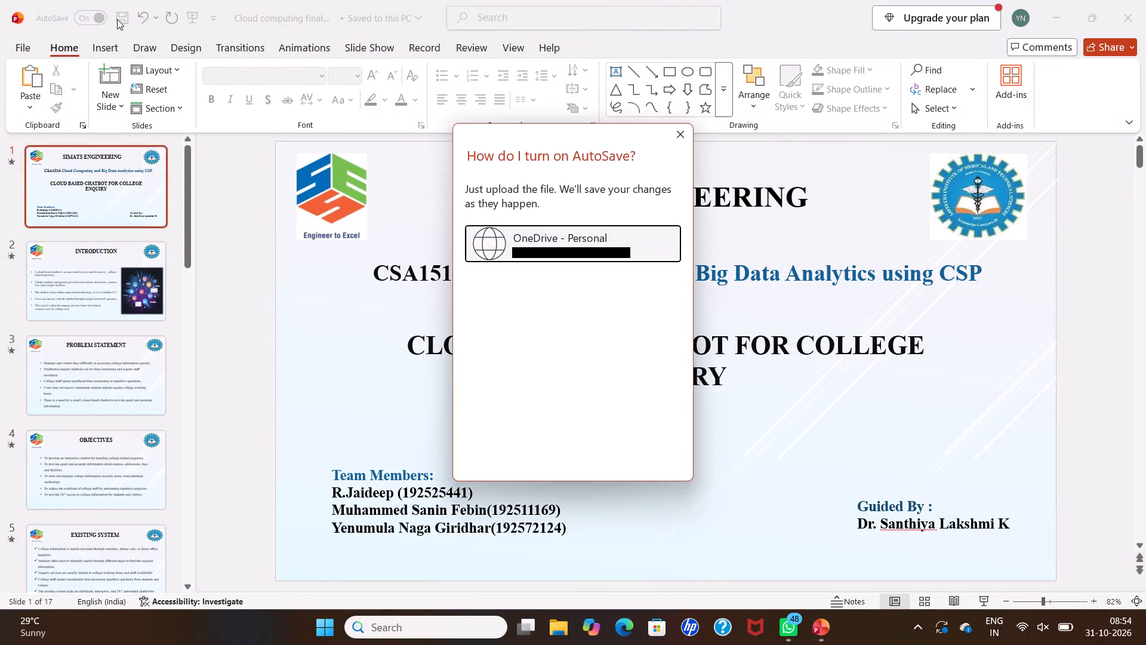
pyautogui.click(578, 249)
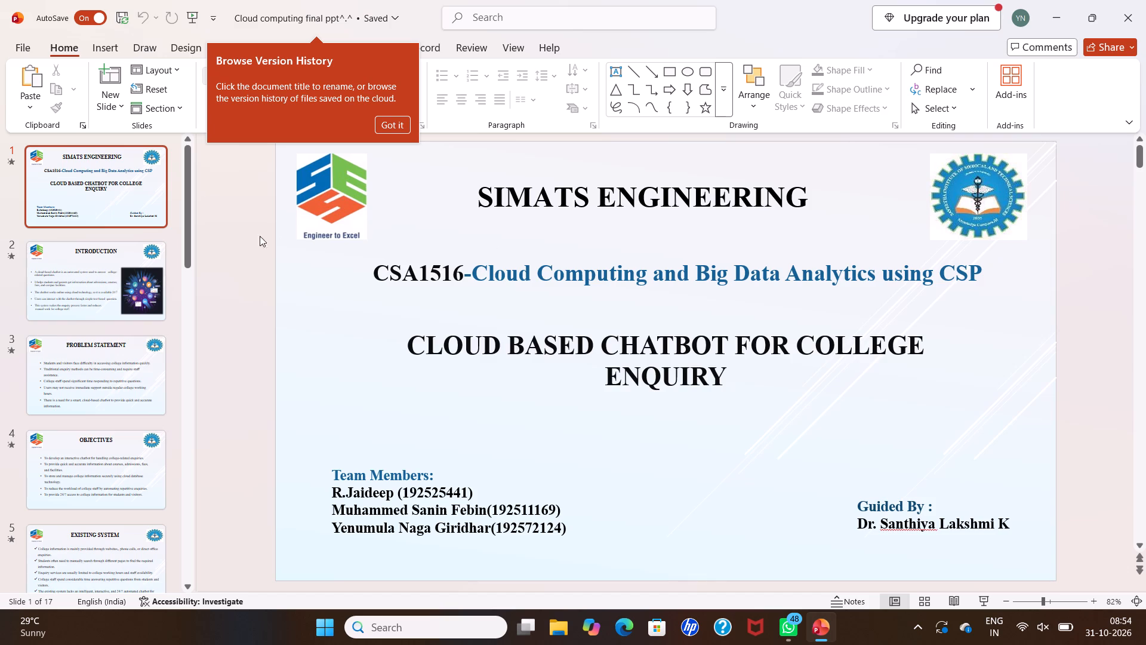
pyautogui.click(239, 247)
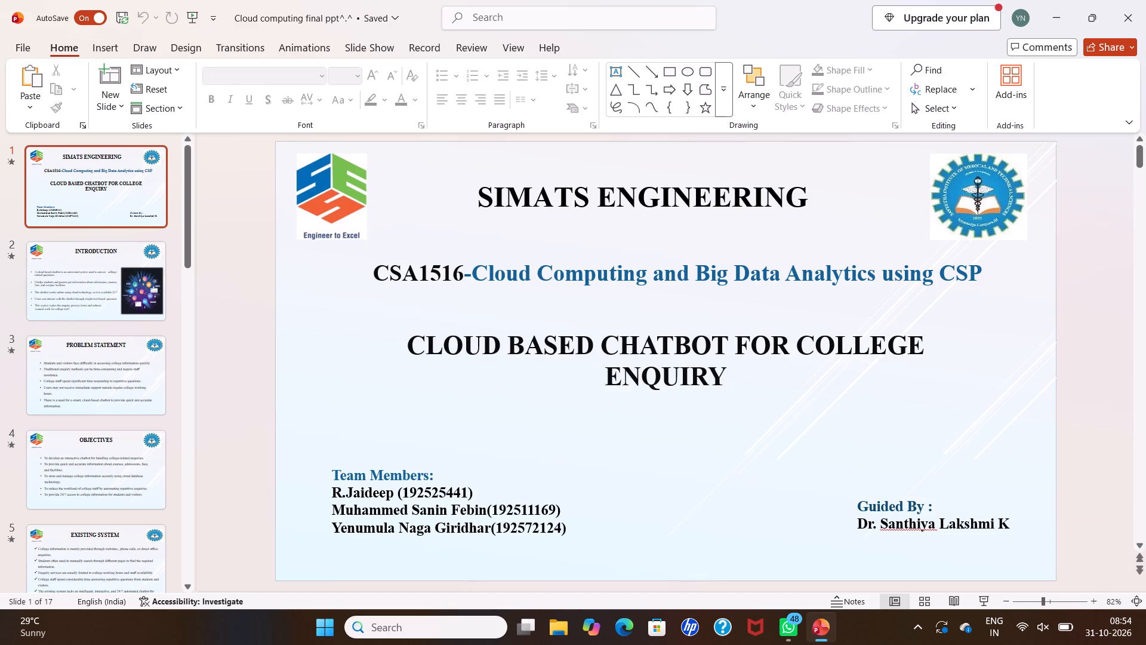
# Replace the first team member's name on the title slide with the new member's name in capitals, keeping the ID number.
pyautogui.click(395, 495)
pyautogui.press('BackSpace')
pyautogui.press('BackSpace')
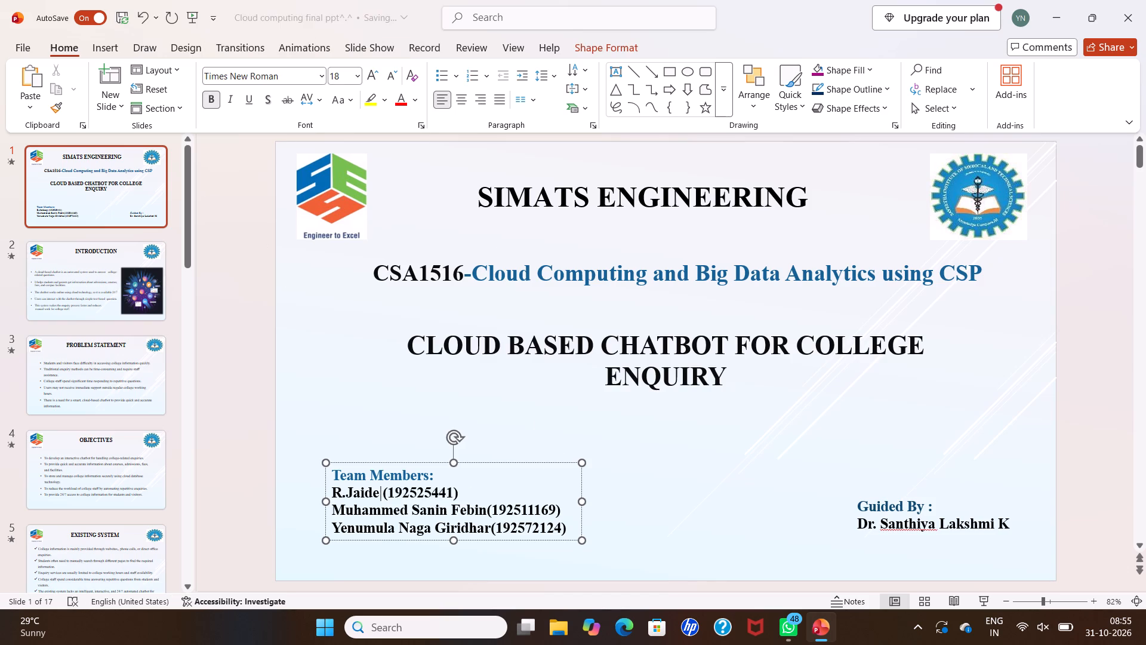
pyautogui.press('BackSpace')
pyautogui.press('BackSpace')
pyautogui.press('BackSpace')
pyautogui.press('BackSpace')
pyautogui.press('BackSpace')
pyautogui.press('BackSpace')
pyautogui.press('BackSpace')
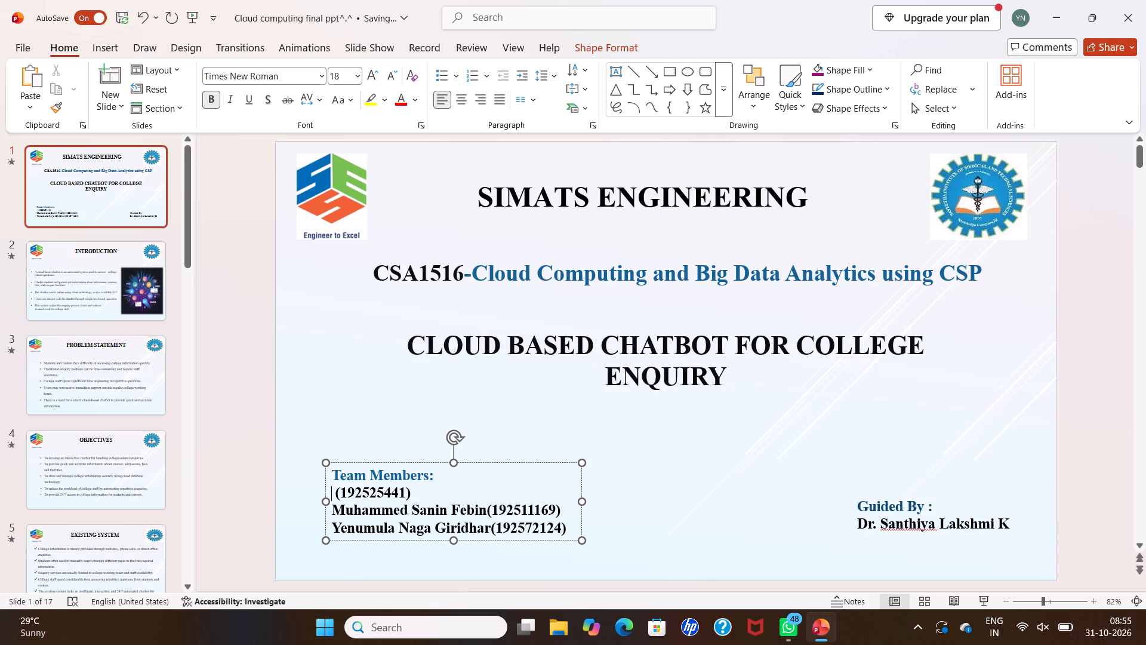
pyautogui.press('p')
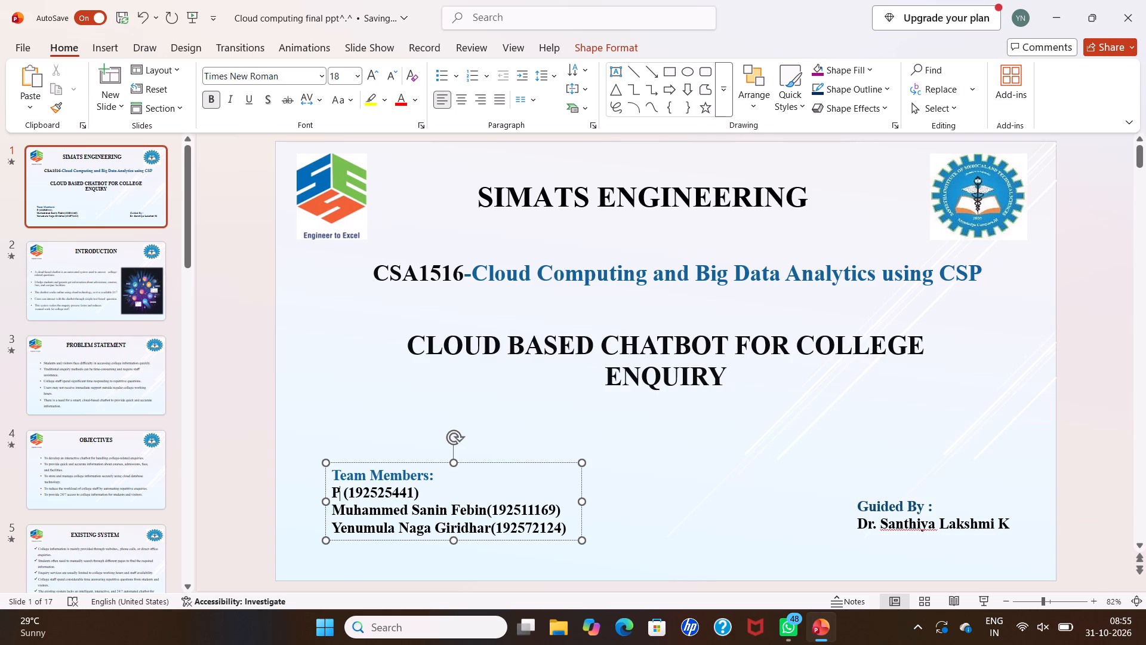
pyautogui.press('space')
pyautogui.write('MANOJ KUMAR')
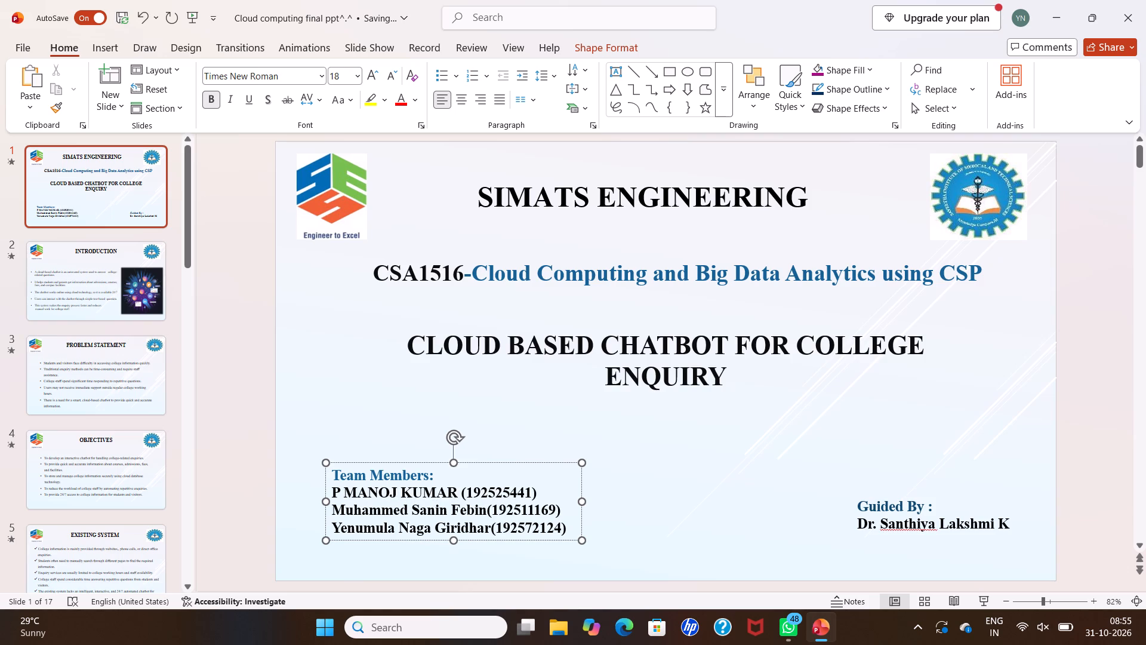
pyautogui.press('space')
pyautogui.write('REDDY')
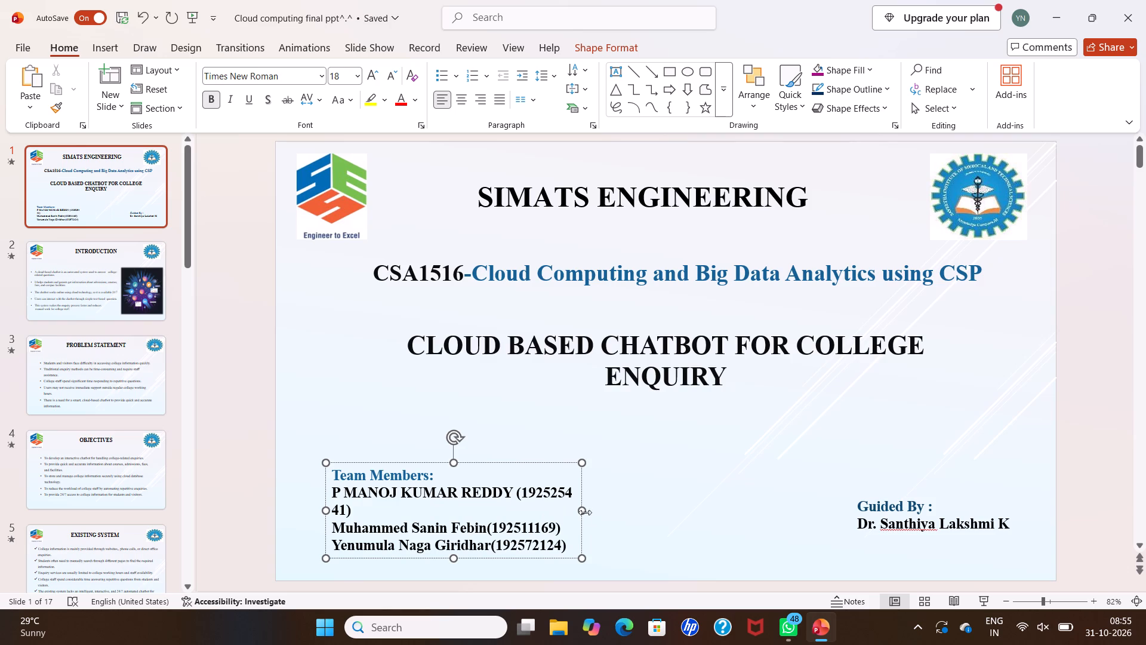
# Widen the Team Members text box slightly so the first member's name and ID number fit on one line.
pyautogui.moveTo(584, 510); pyautogui.dragTo(600, 512)
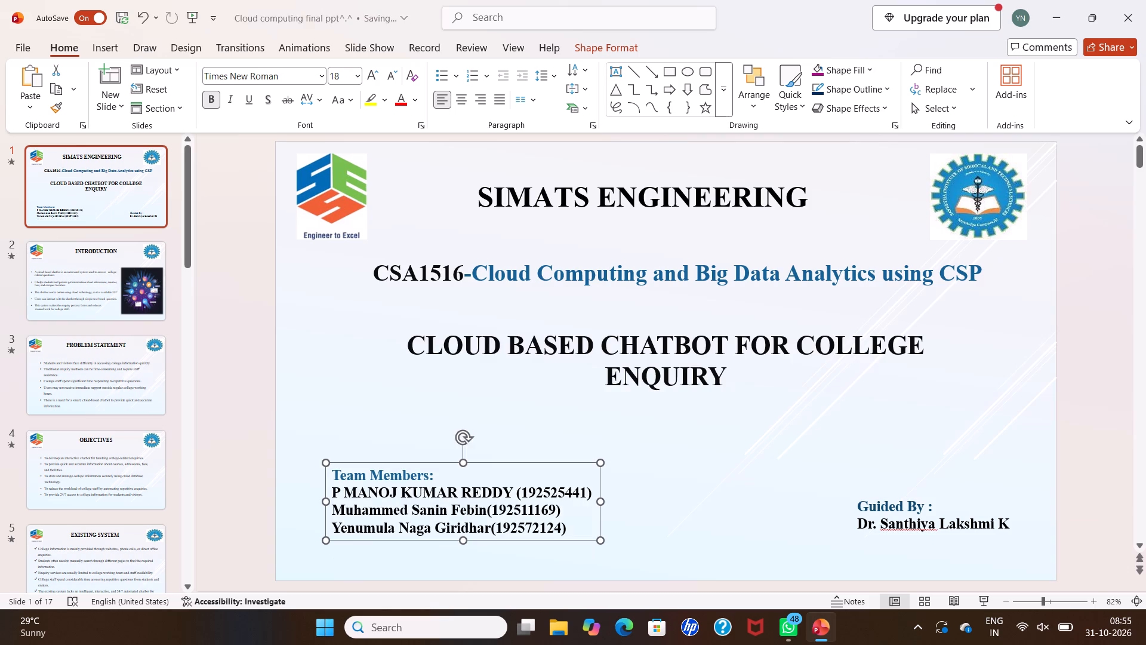
# Replace the second team member's name on the title slide with the new member's name in capitals.
pyautogui.click(486, 510)
pyautogui.press('BackSpace')
pyautogui.press('BackSpace')
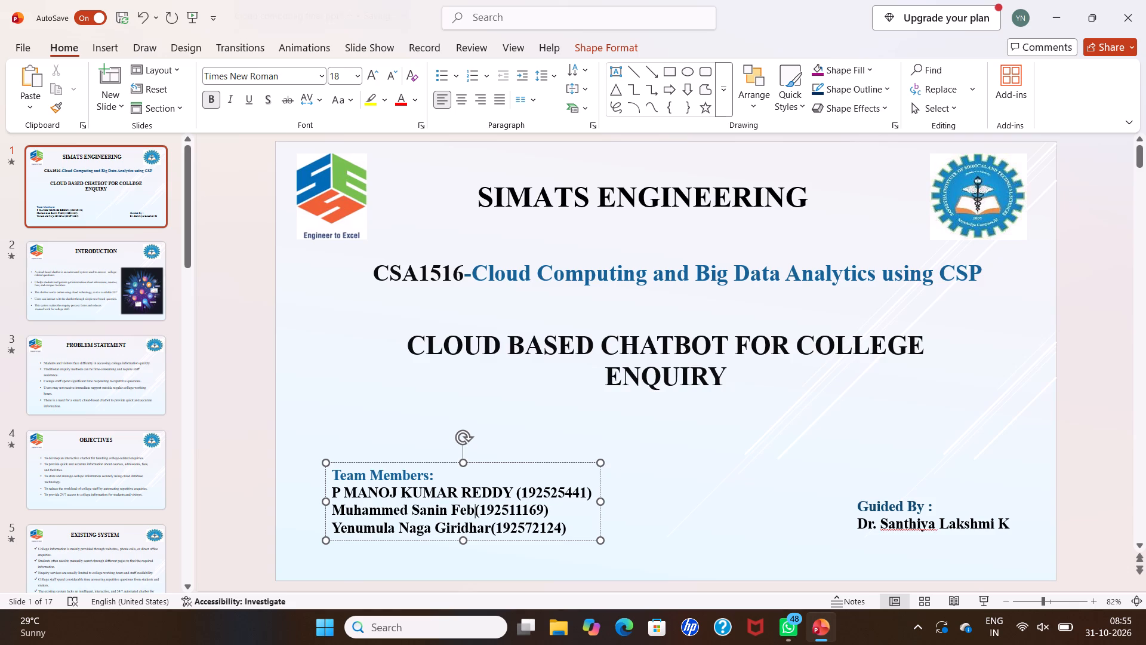
pyautogui.press('BackSpace')
pyautogui.press('BackSpace')
pyautogui.press('BackSpace')
pyautogui.press('BackSpace')
pyautogui.press('BackSpace')
pyautogui.press('BackSpace')
pyautogui.press('BackSpace')
pyautogui.press('BackSpace')
pyautogui.press('BackSpace')
pyautogui.press('BackSpace')
pyautogui.press('BackSpace')
pyautogui.press('BackSpace')
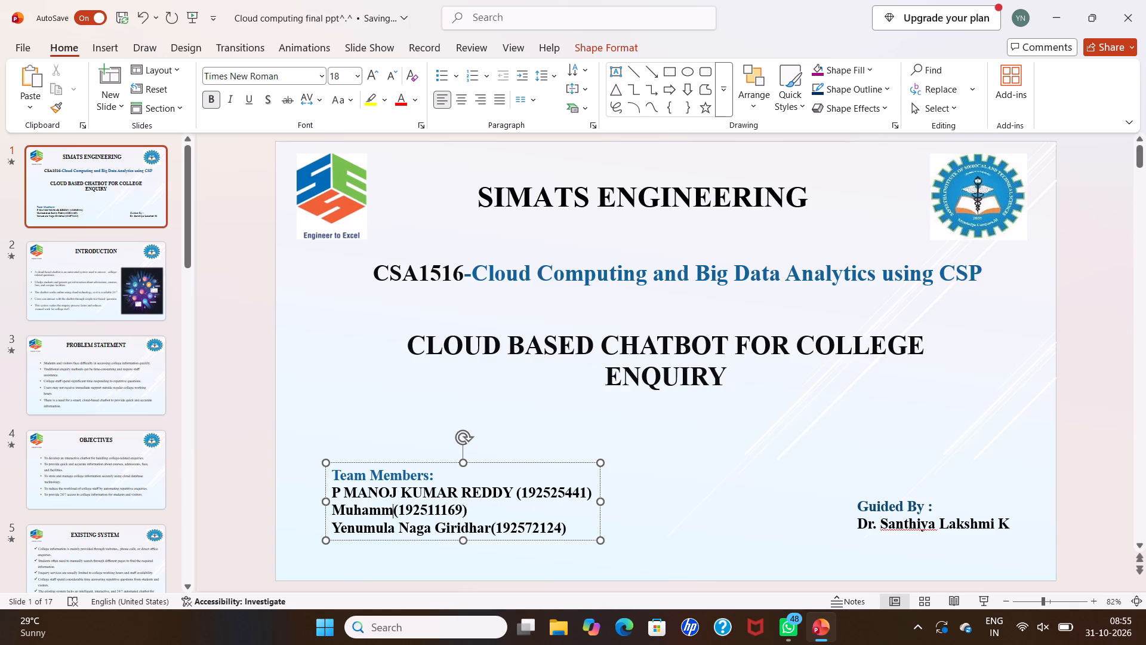
pyautogui.press('BackSpace')
pyautogui.press('BackSpace')
pyautogui.press('BackSpace')
pyautogui.press('BackSpace')
pyautogui.press('BackSpace')
pyautogui.press('BackSpace')
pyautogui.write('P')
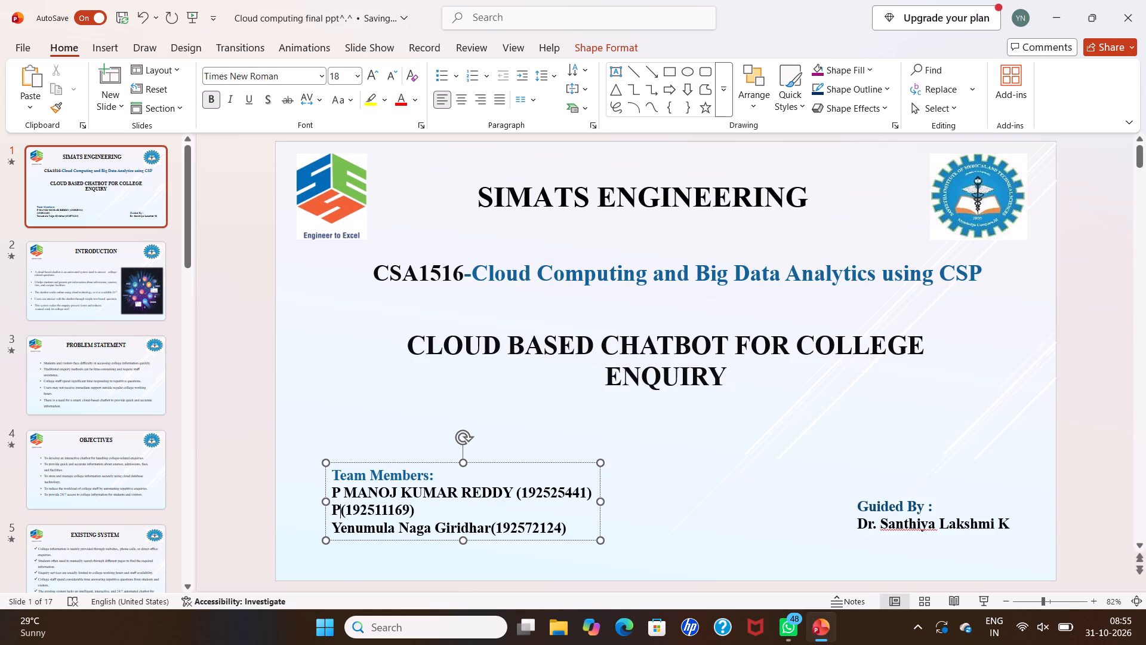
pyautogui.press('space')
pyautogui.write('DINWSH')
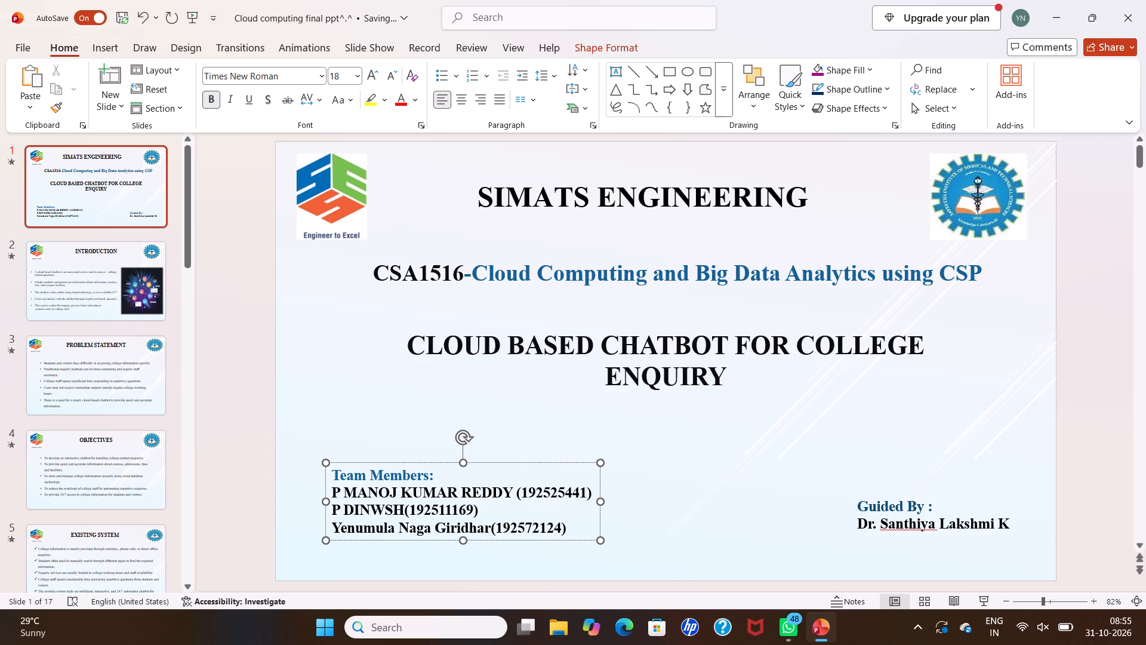
# Correct the misspelled ending of the second team member's name on the title slide and add the surname in capitals.
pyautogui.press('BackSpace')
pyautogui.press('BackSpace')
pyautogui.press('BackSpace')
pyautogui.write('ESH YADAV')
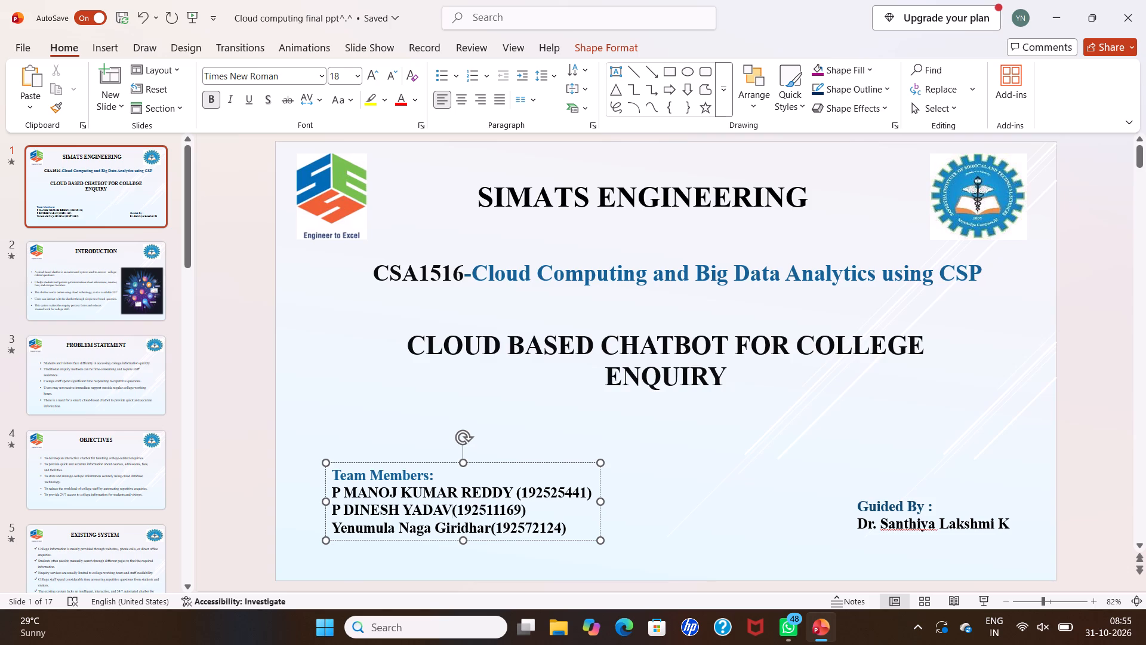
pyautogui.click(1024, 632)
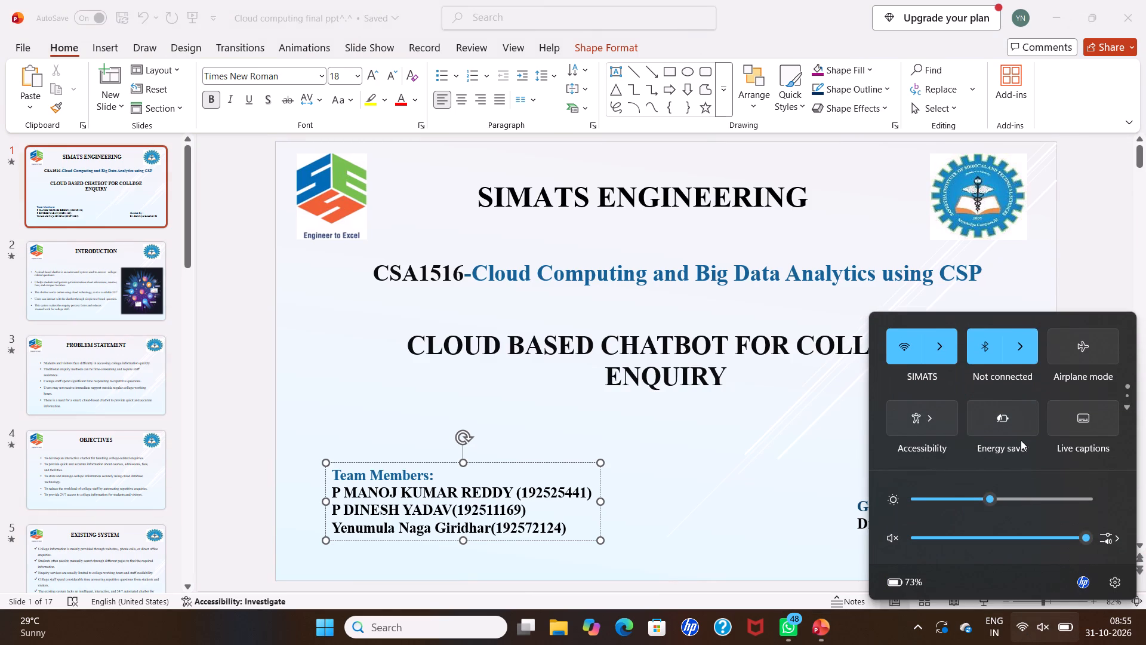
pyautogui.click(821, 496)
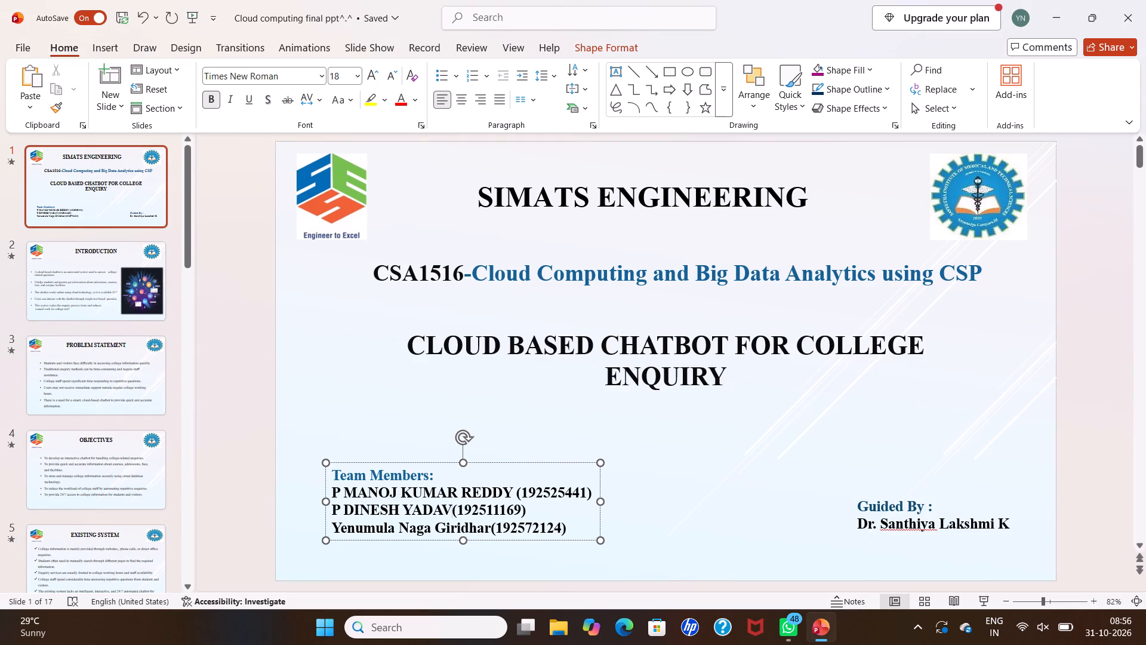
# Delete the last four digits of the first team member's ID number on the title slide, keeping the closing bracket.
pyautogui.click(586, 490)
pyautogui.press('BackSpace')
pyautogui.press('BackSpace')
pyautogui.press('BackSpace')
pyautogui.press('BackSpace')
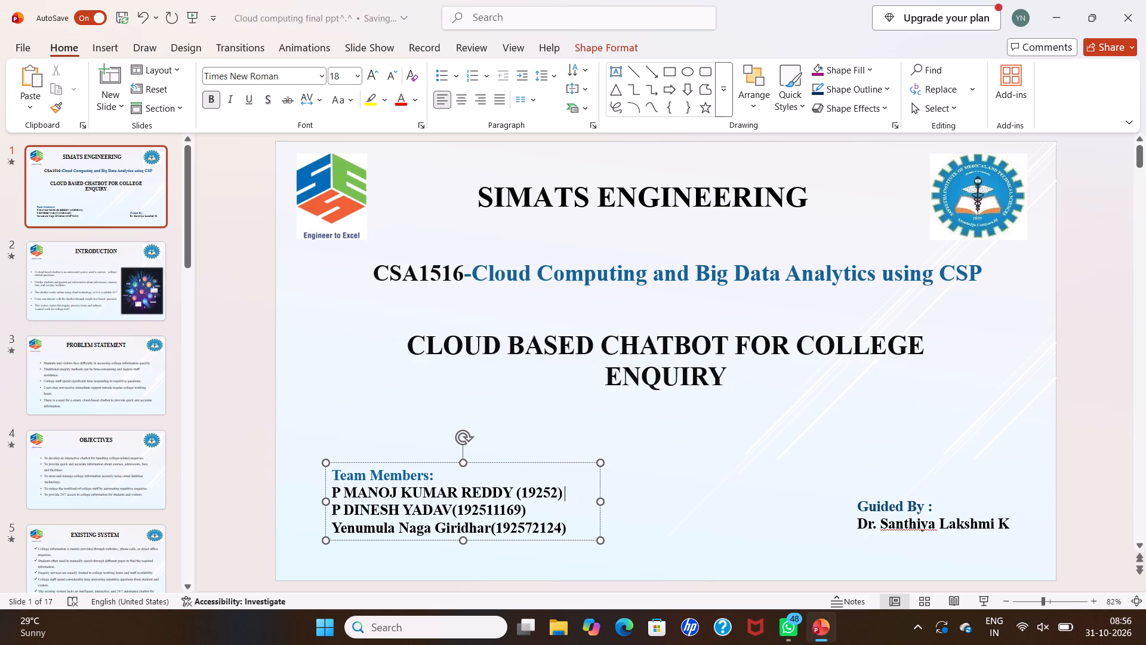
# Replace the ending digits of the first team member's ID number with the new member's digits.
pyautogui.press('BackSpace')
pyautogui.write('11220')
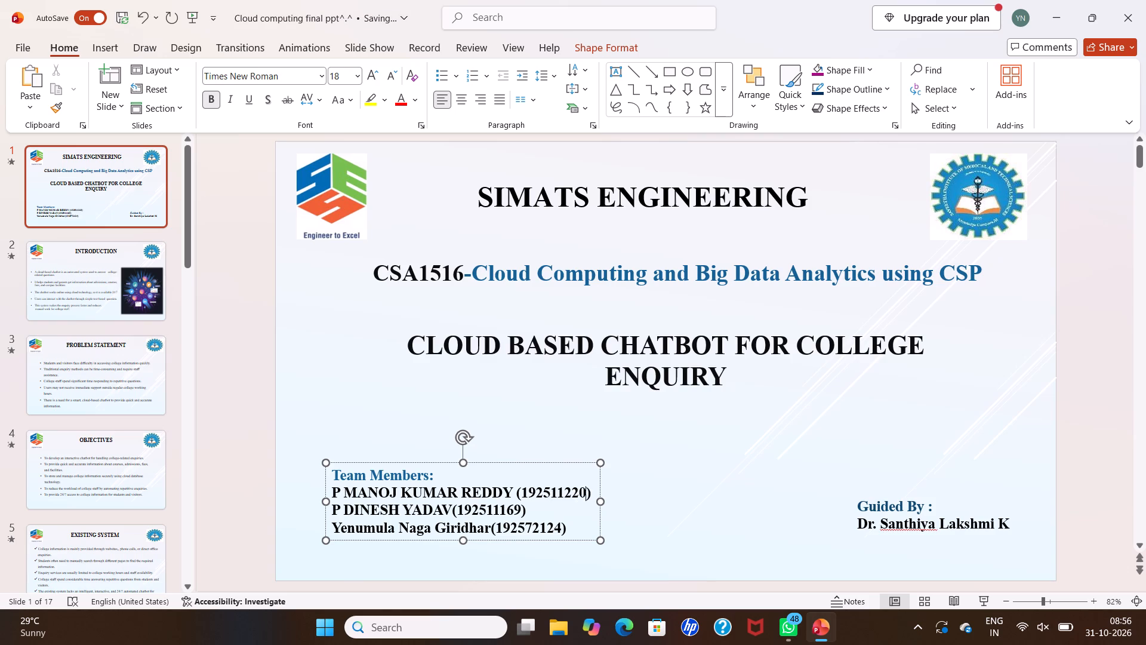
# Replace the last five digits of the second team member's ID number with the new member's digits.
pyautogui.click(520, 506)
pyautogui.press('BackSpace')
pyautogui.press('BackSpace')
pyautogui.press('BackSpace')
pyautogui.press('BackSpace')
pyautogui.press('BackSpace')
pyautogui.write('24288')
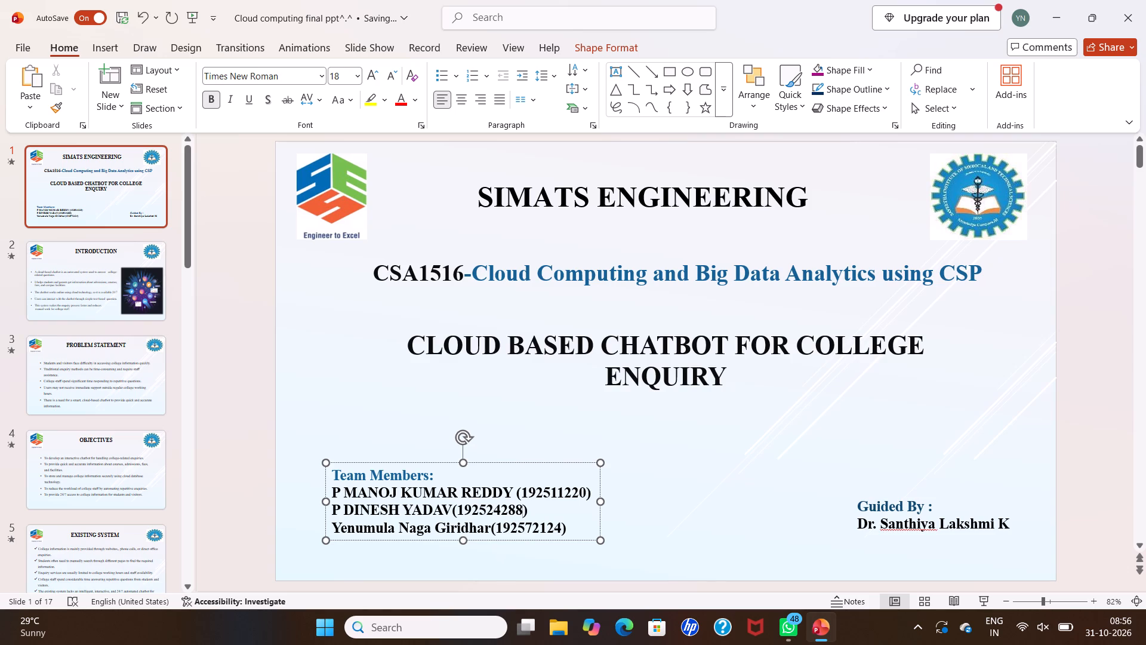
# Replace the third team member's name on the title slide with the new member's name in capitals.
pyautogui.click(489, 529)
pyautogui.press('BackSpace')
pyautogui.press('BackSpace')
pyautogui.press('BackSpace')
pyautogui.press('BackSpace')
pyautogui.press('BackSpace')
pyautogui.press('BackSpace')
pyautogui.press('BackSpace')
pyautogui.press('BackSpace')
pyautogui.press('BackSpace')
pyautogui.press('BackSpace')
pyautogui.press('BackSpace')
pyautogui.press('BackSpace')
pyautogui.press('BackSpace')
pyautogui.press('BackSpace')
pyautogui.press('BackSpace')
pyautogui.press('BackSpace')
pyautogui.press('BackSpace')
pyautogui.press('BackSpace')
pyautogui.press('BackSpace')
pyautogui.press('BackSpace')
pyautogui.press('BackSpace')
pyautogui.press('BackSpace')
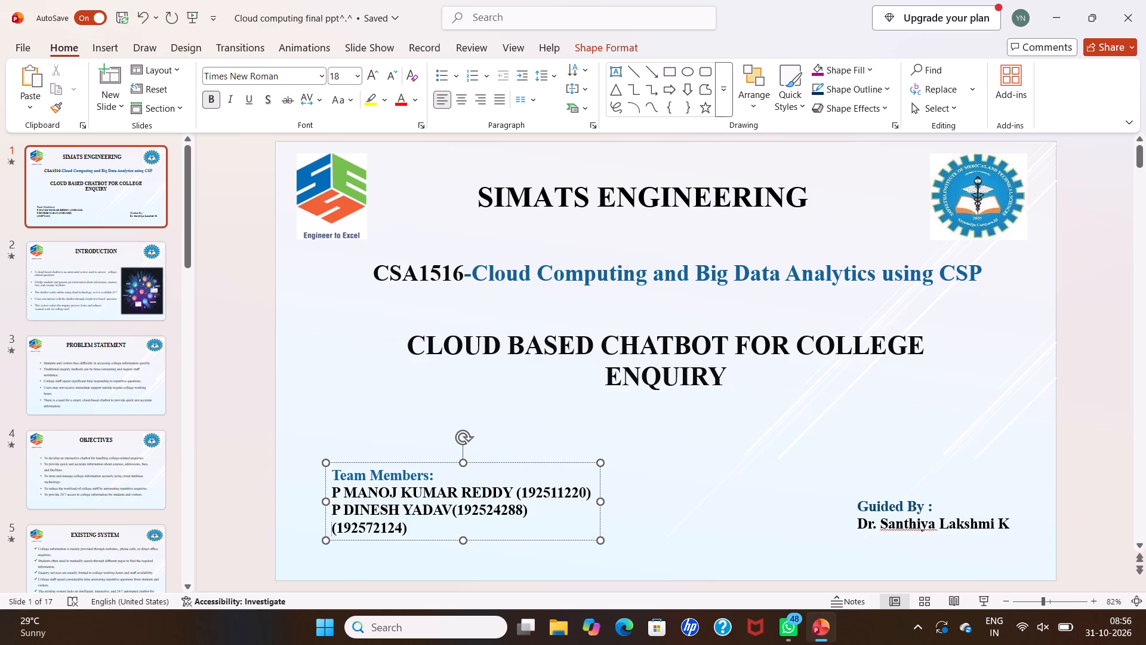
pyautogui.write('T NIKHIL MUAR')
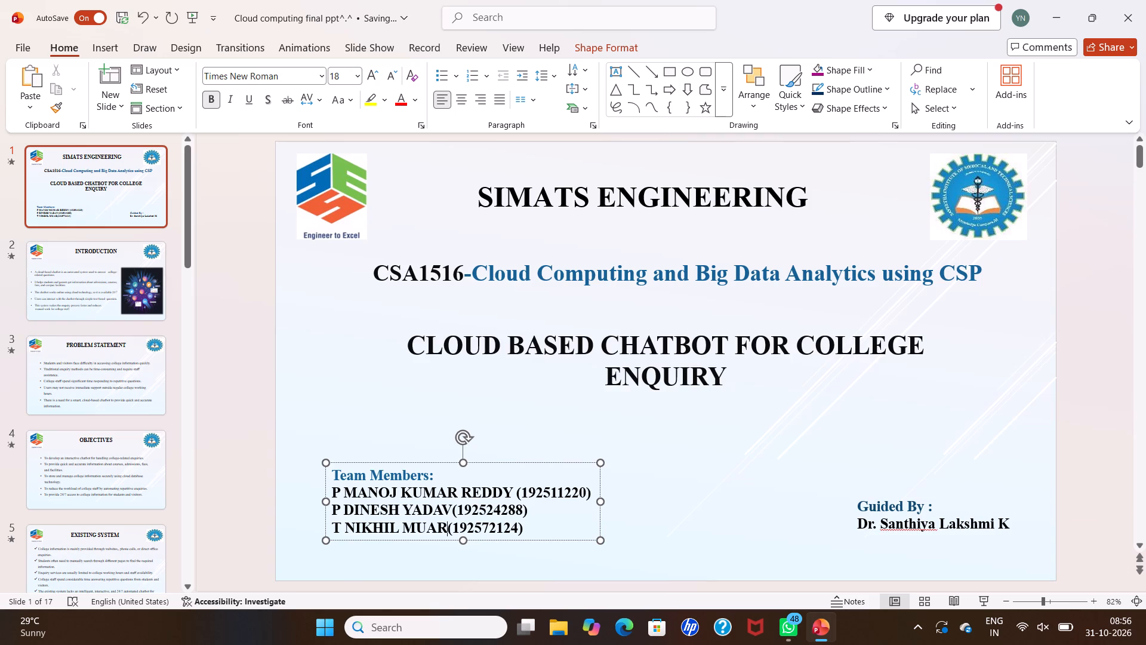
# Clear the last six digits of the third team member's ID number, keeping the closing bracket.
pyautogui.click(517, 527)
pyautogui.press('BackSpace')
pyautogui.press('BackSpace')
pyautogui.press('BackSpace')
pyautogui.press('BackSpace')
pyautogui.press('BackSpace')
pyautogui.press('BackSpace')
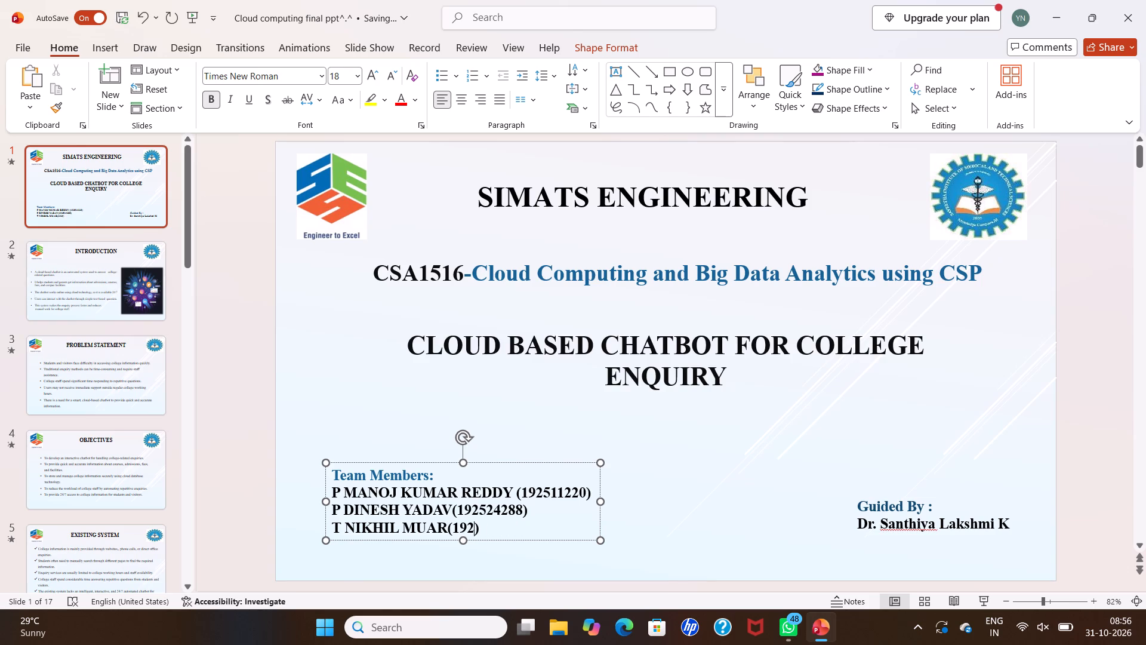
# Complete the third team member's ID number with the new member's last six digits inside the brackets.
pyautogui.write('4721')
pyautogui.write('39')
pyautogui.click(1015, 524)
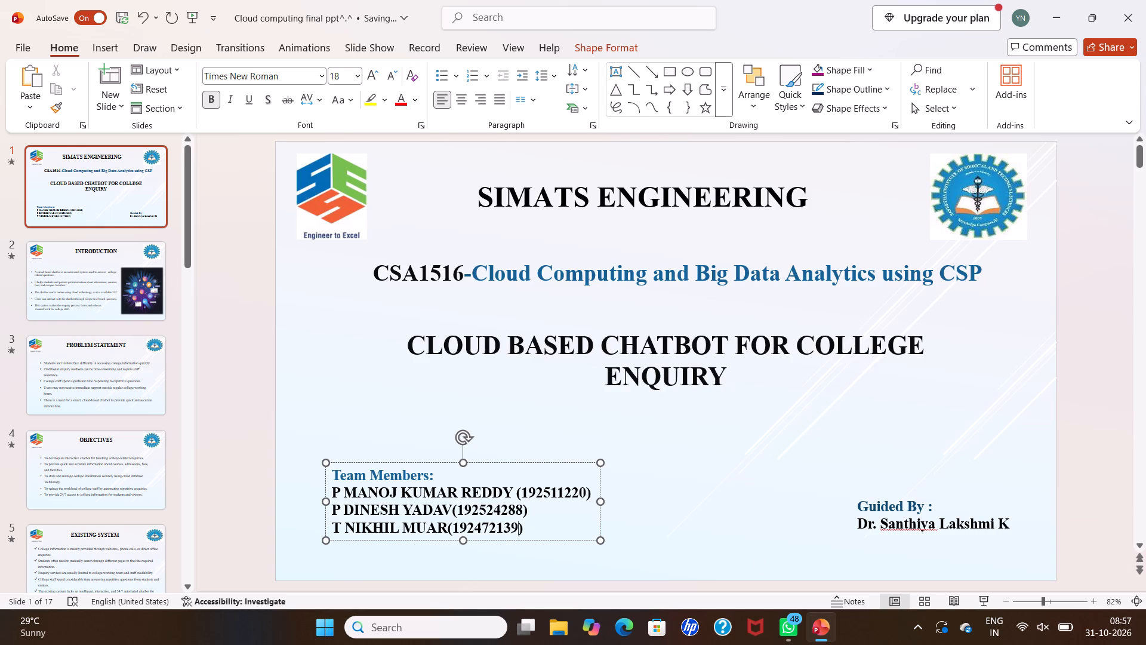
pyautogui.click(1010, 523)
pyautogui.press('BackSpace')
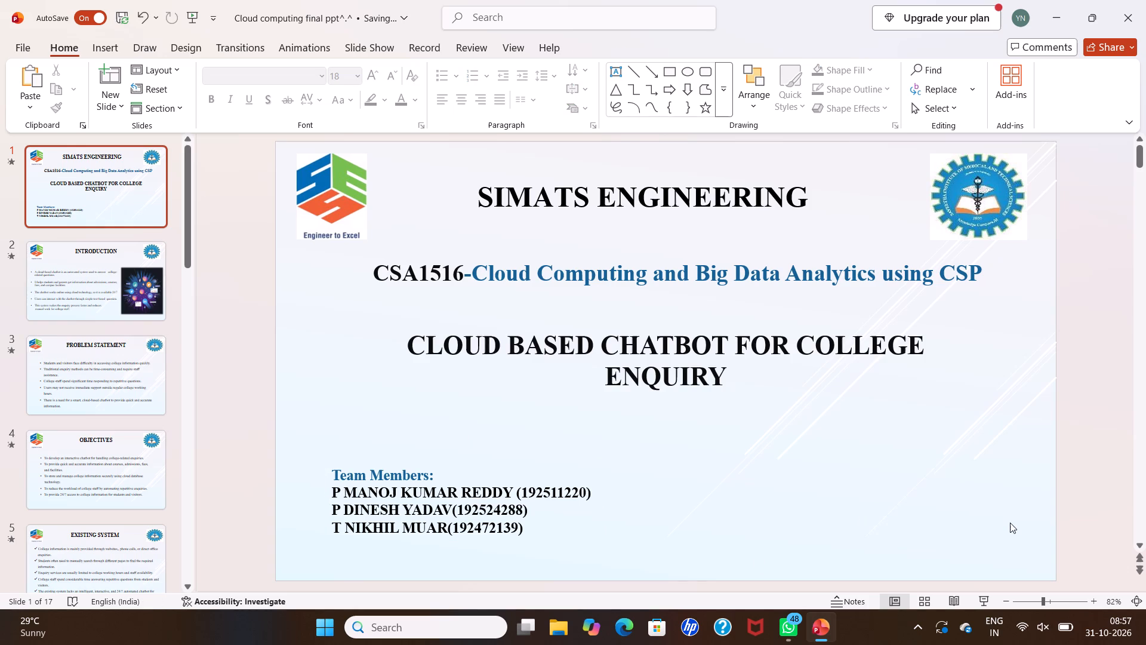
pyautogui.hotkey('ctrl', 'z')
# Place the text cursor at the end of the guide's name under Guided By on the title slide.
pyautogui.click(993, 526)
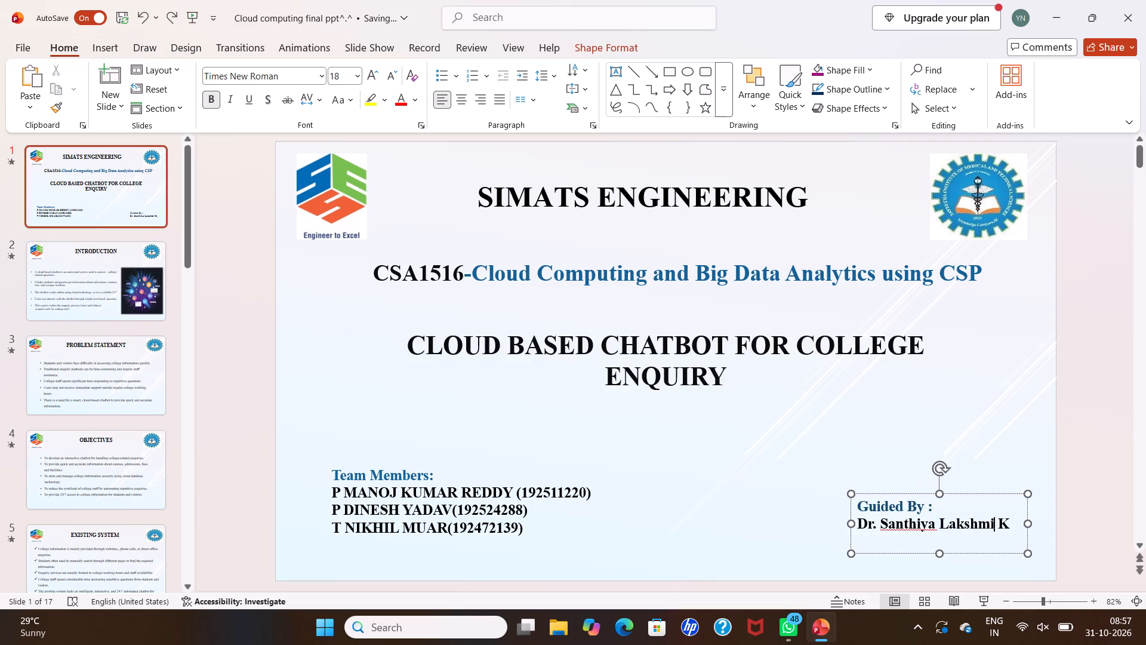
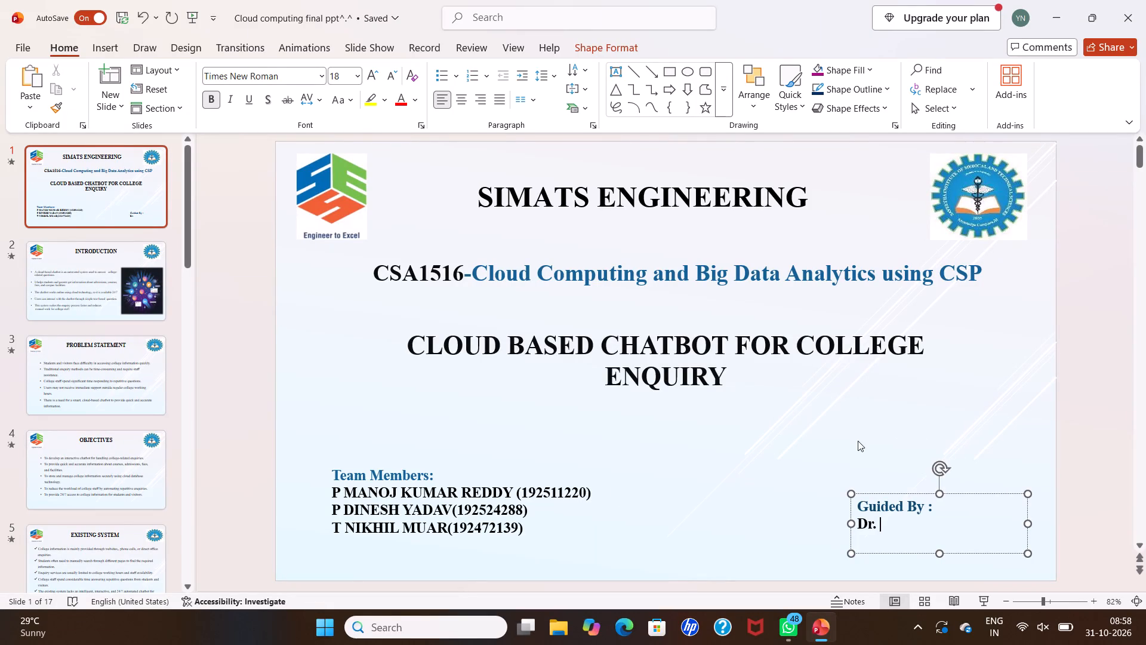
# Remove the bold formatting from the title slide's Team Members text box and justify its text.
pyautogui.click(396, 545)
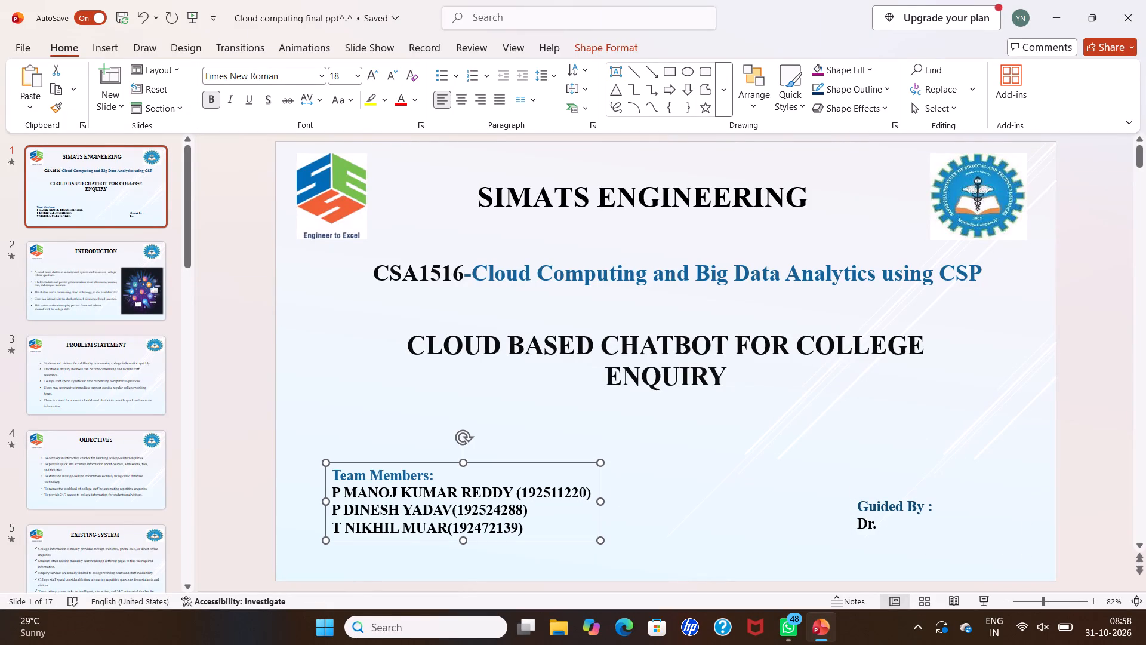
pyautogui.click(329, 508)
pyautogui.hotkey('ctrl', 'b')
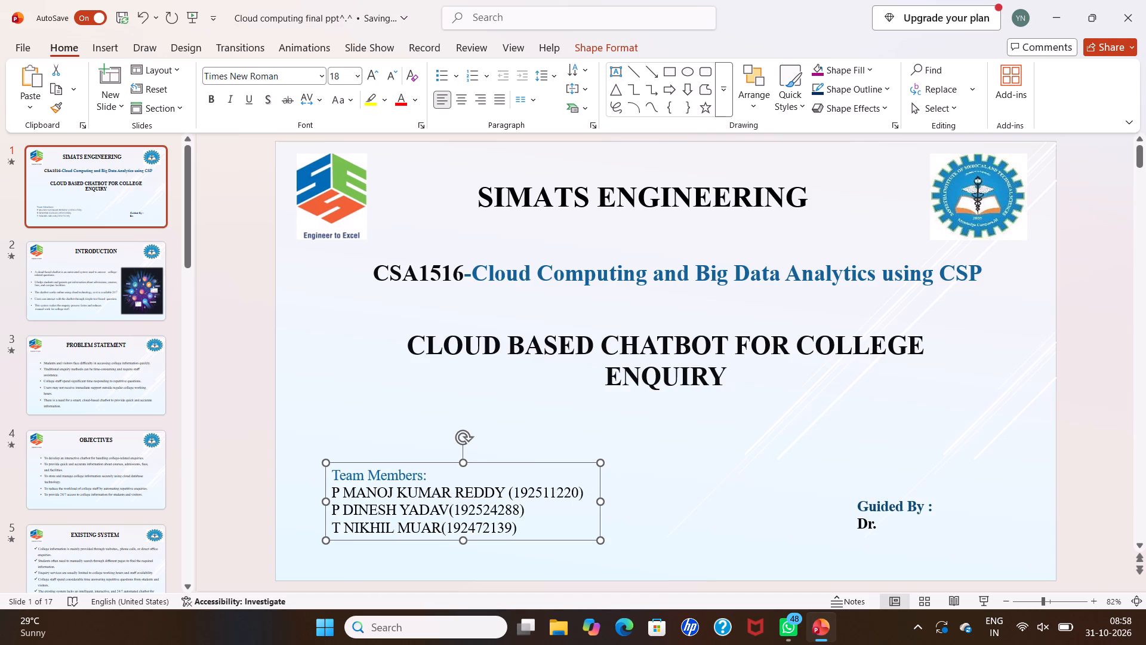
pyautogui.hotkey('ctrl', 'j')
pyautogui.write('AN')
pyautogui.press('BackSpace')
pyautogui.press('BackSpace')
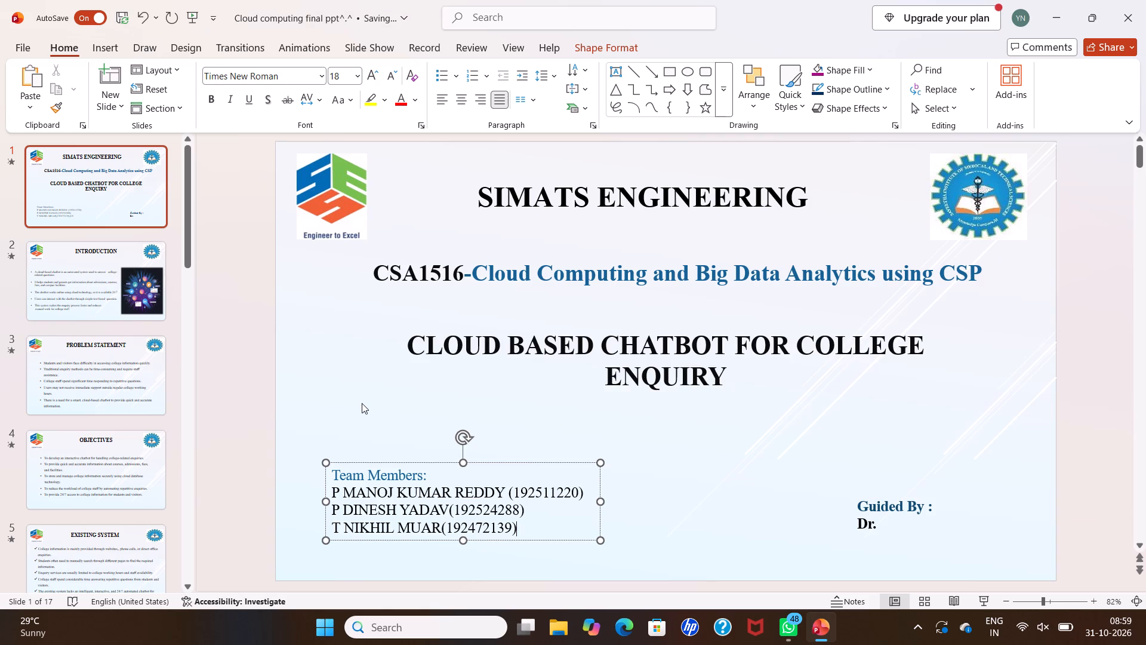
# Enter the guide's name in capitals after "Dr." in the title slide's Guided By text box.
pyautogui.click(886, 523)
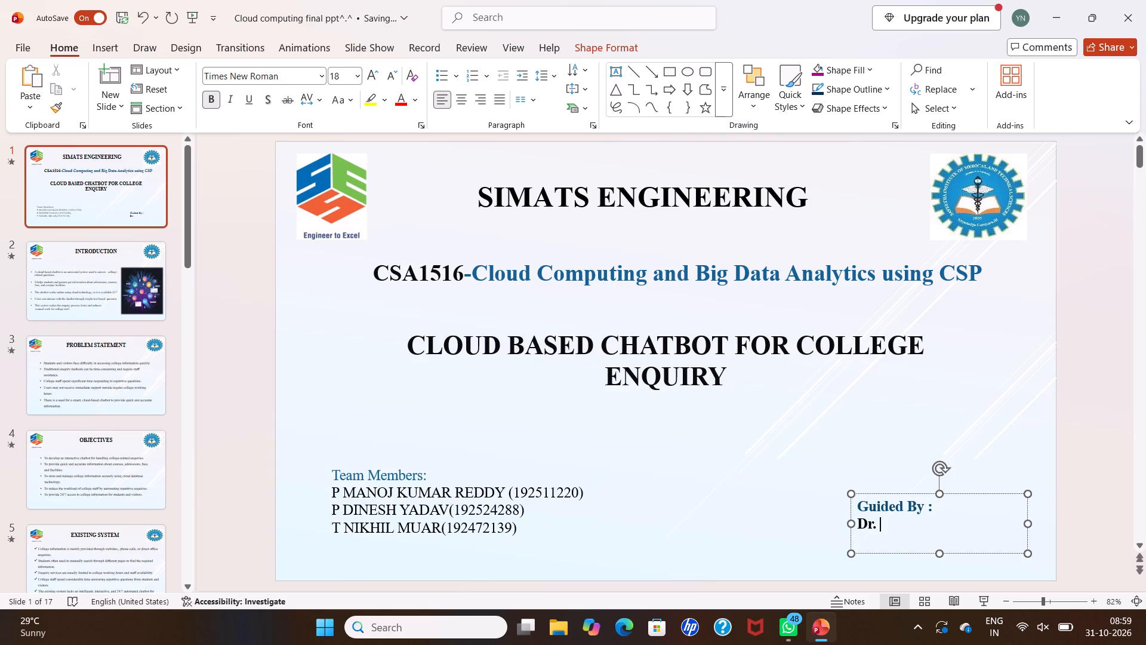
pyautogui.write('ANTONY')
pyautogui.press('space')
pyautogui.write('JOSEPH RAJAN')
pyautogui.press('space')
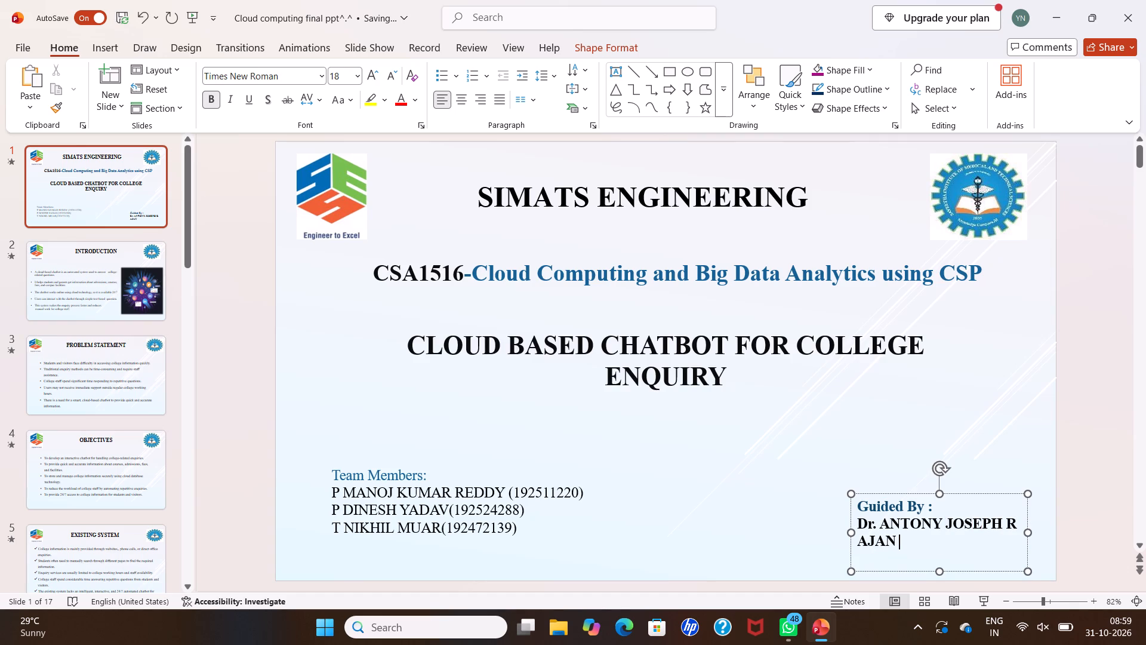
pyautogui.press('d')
# Widen the Guided By text box leftwards until the guide's full name fits on one line.
pyautogui.moveTo(849, 535); pyautogui.dragTo(825, 533)
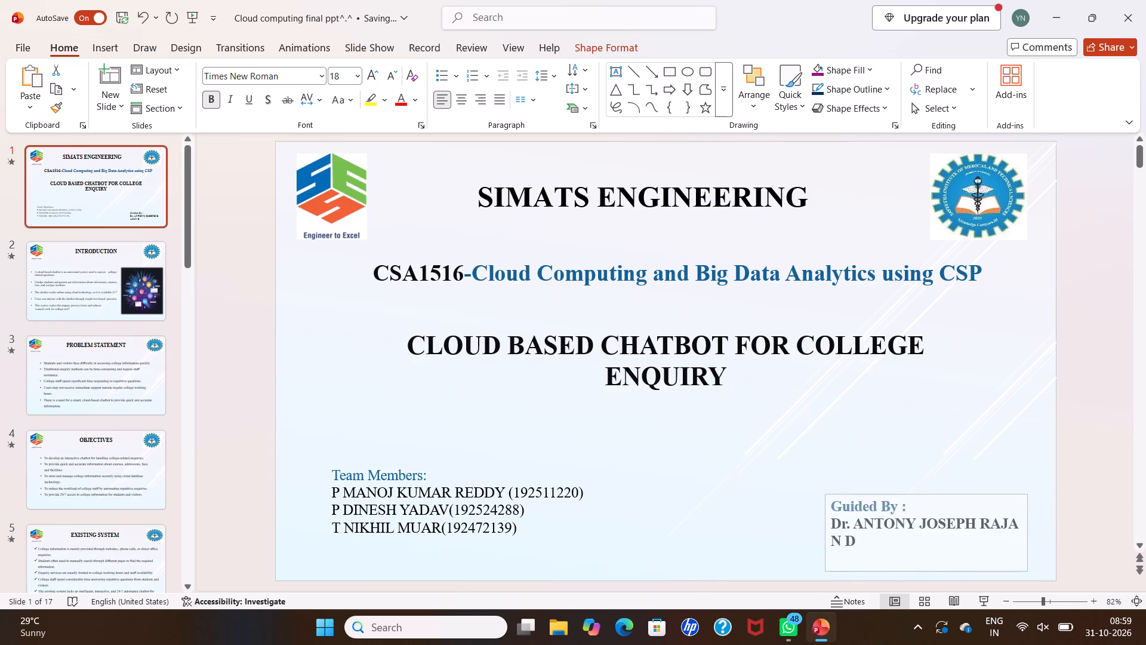
pyautogui.moveTo(825, 533); pyautogui.dragTo(801, 525)
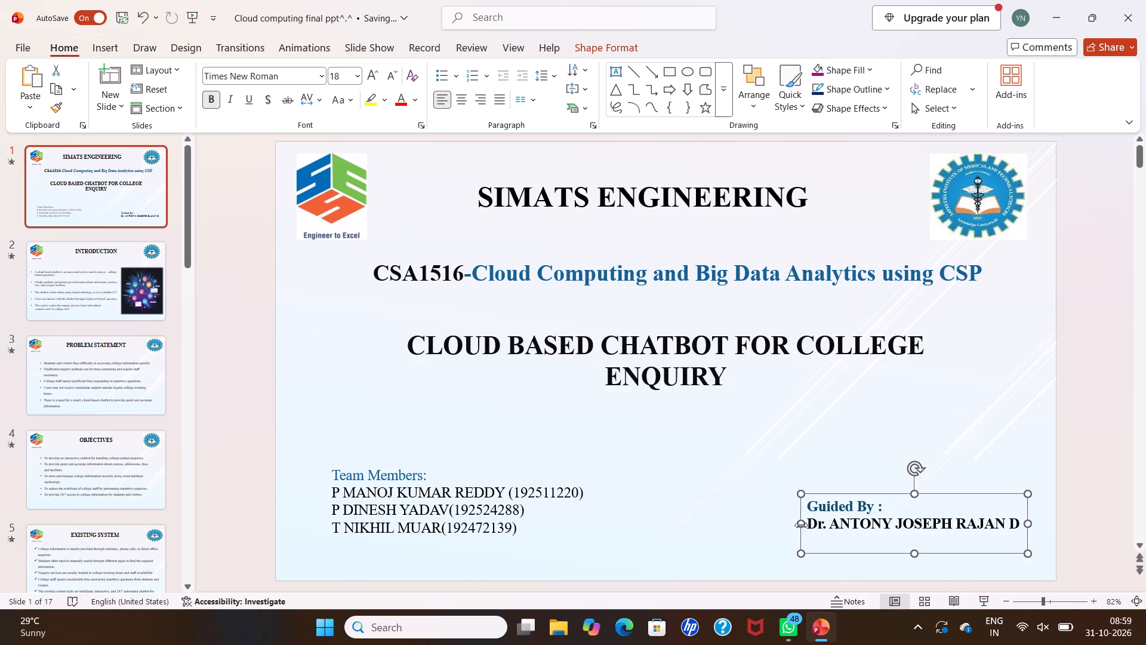
# Remove the bold formatting from all text in the title slide's Guided By text box.
pyautogui.click(834, 534)
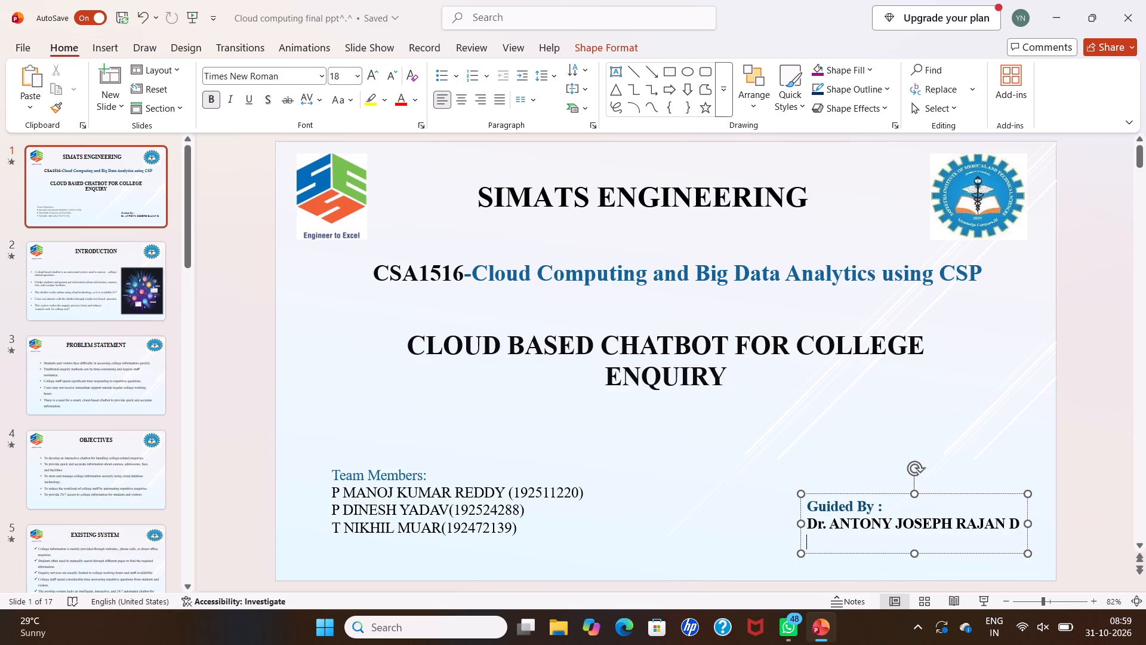
pyautogui.click(808, 523)
pyautogui.click(800, 524)
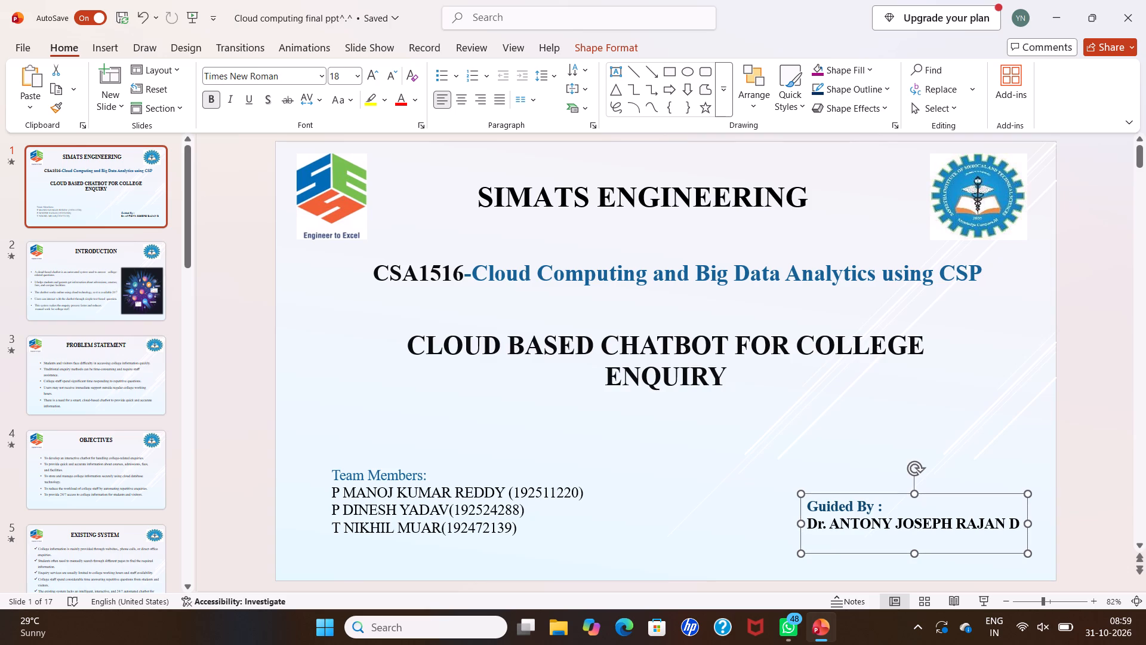
pyautogui.hotkey('ctrl', 'b')
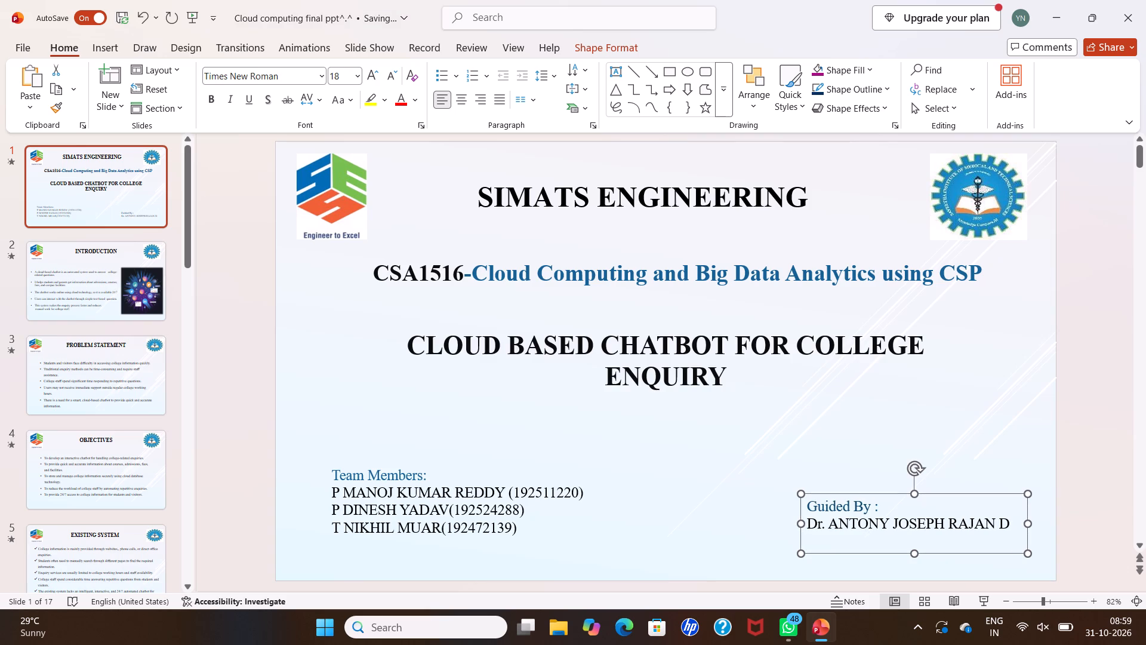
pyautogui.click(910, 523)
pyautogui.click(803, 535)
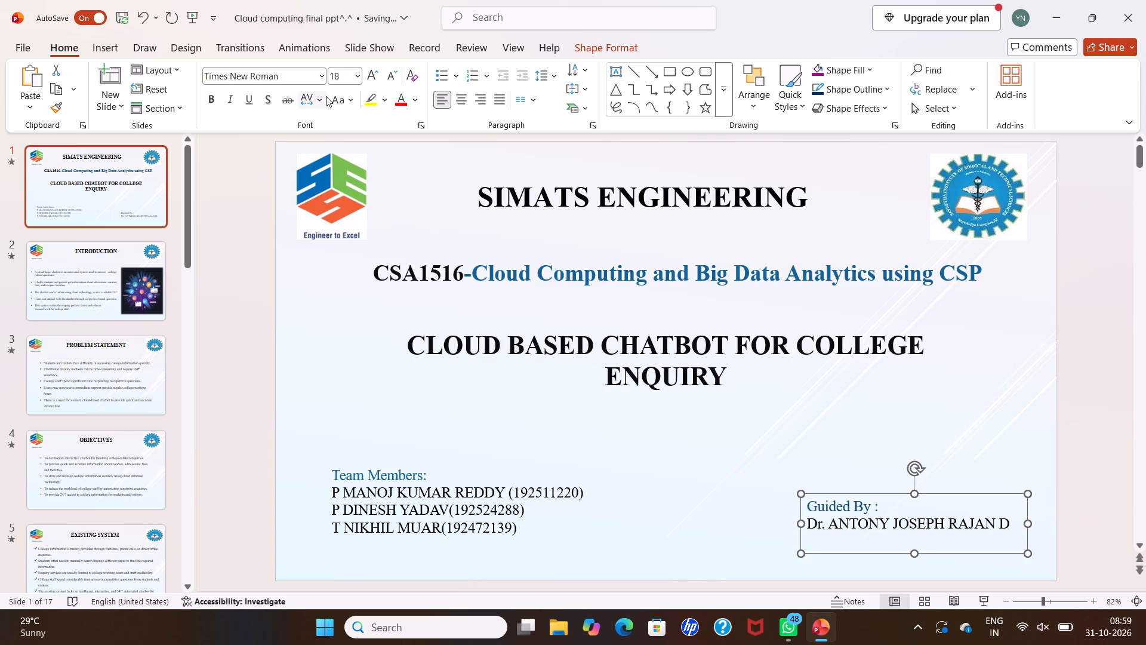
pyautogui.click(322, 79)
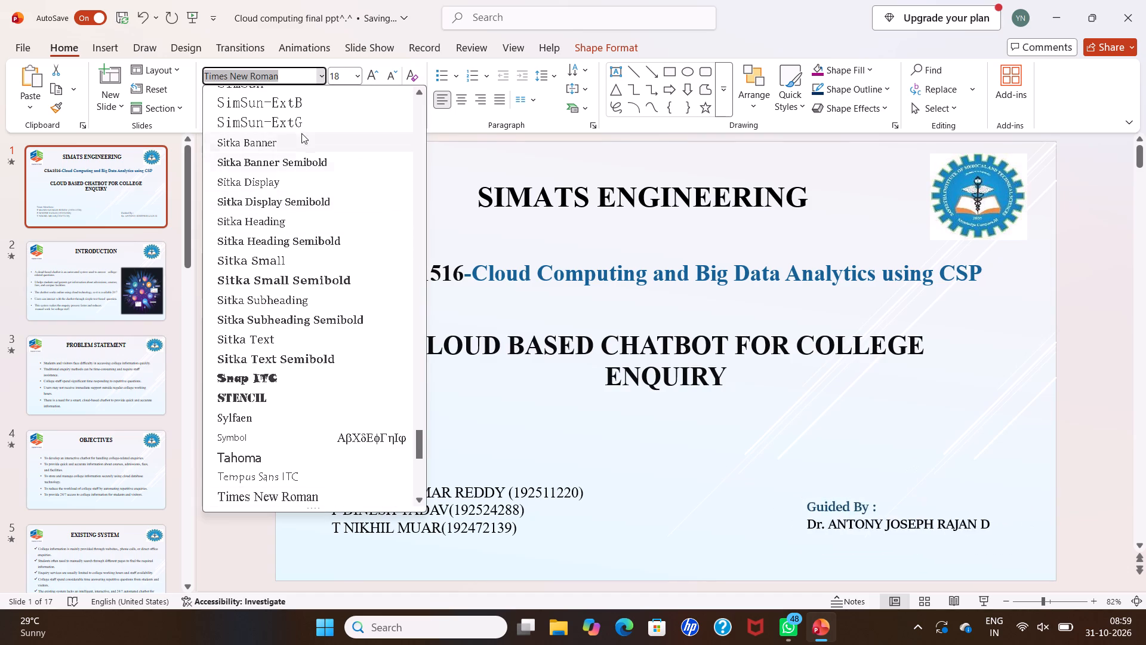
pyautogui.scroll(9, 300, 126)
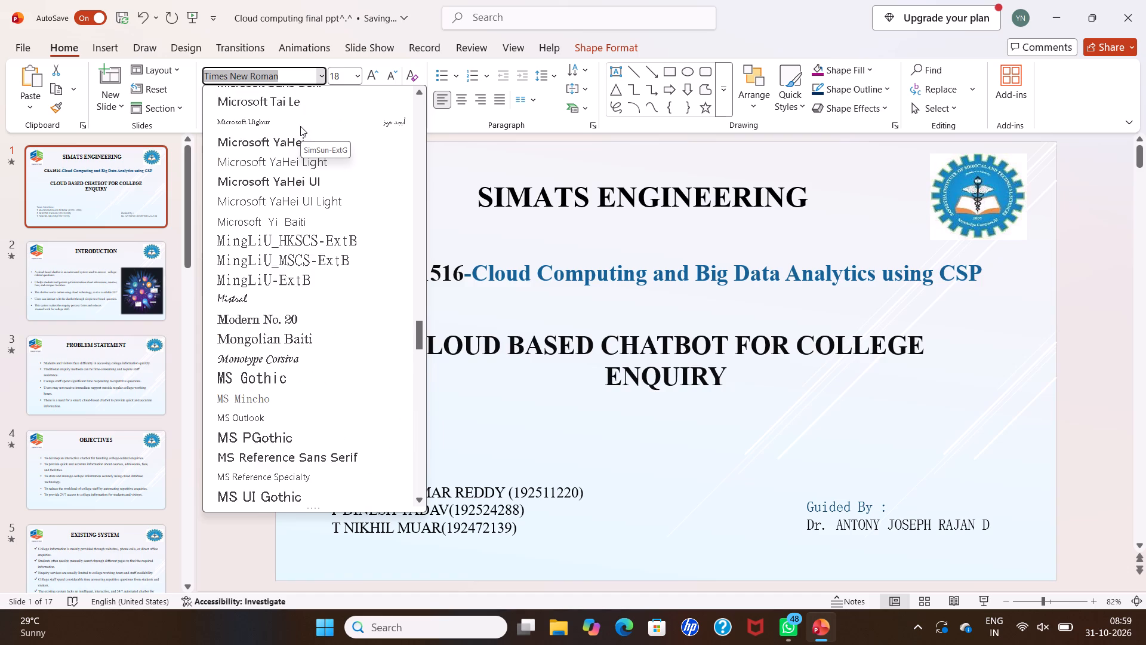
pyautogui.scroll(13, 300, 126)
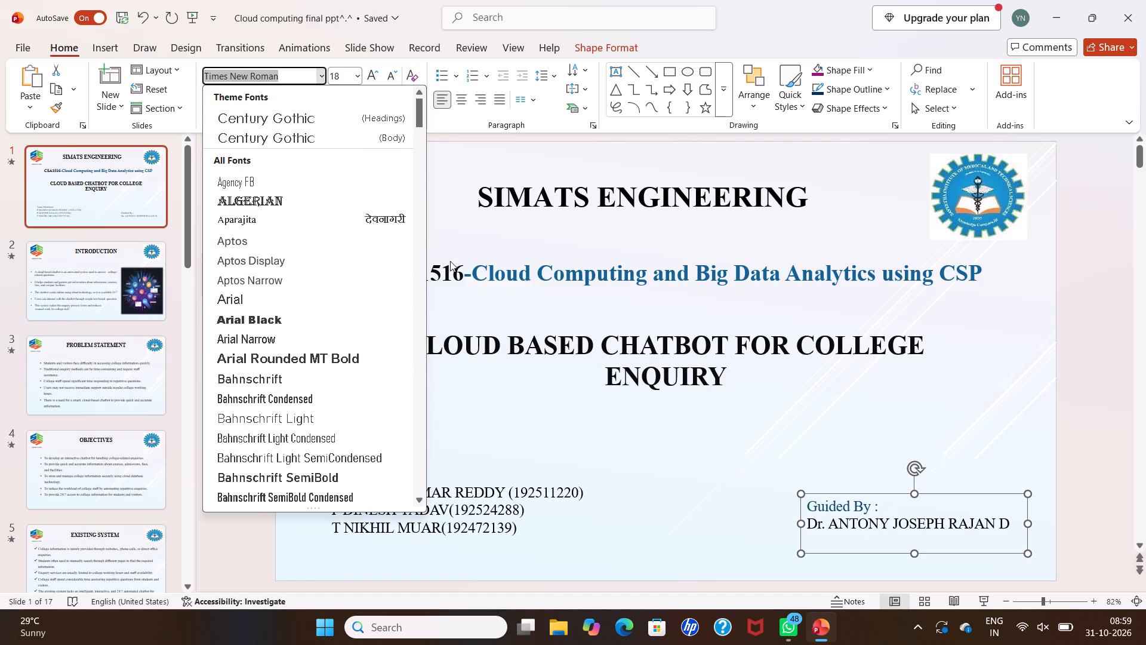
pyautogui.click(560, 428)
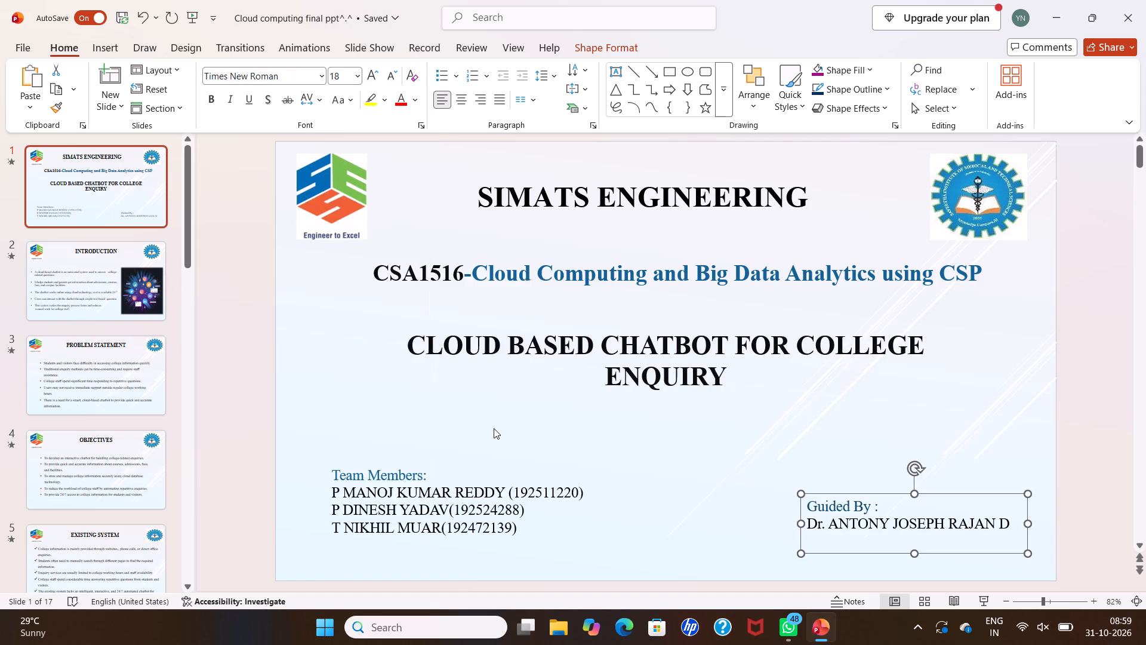
# Justify the bullet text on the Introduction slide, keeping it in regular weight.
pyautogui.click(39, 260)
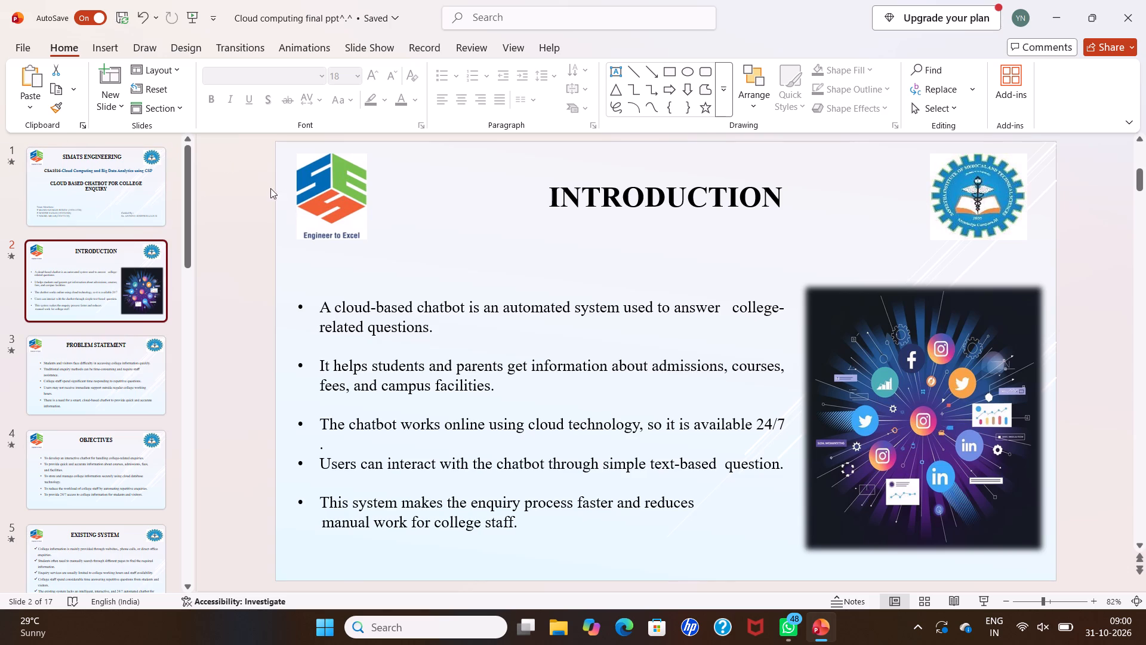
pyautogui.click(294, 339)
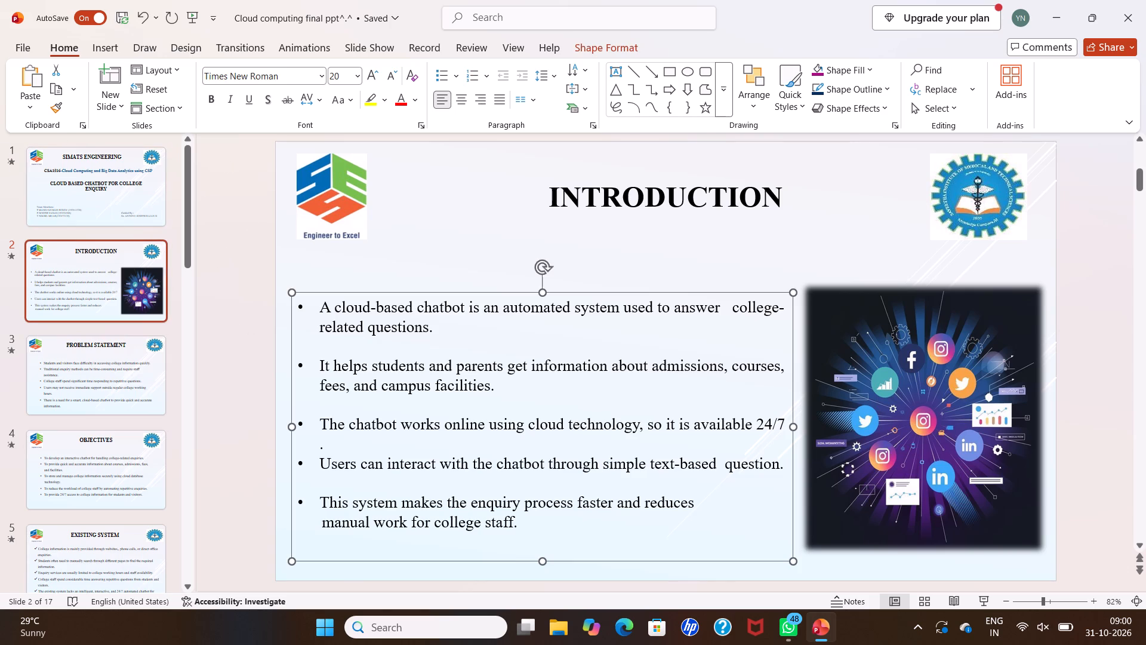
pyautogui.click(294, 341)
pyautogui.hotkey('ctrl', 'b')
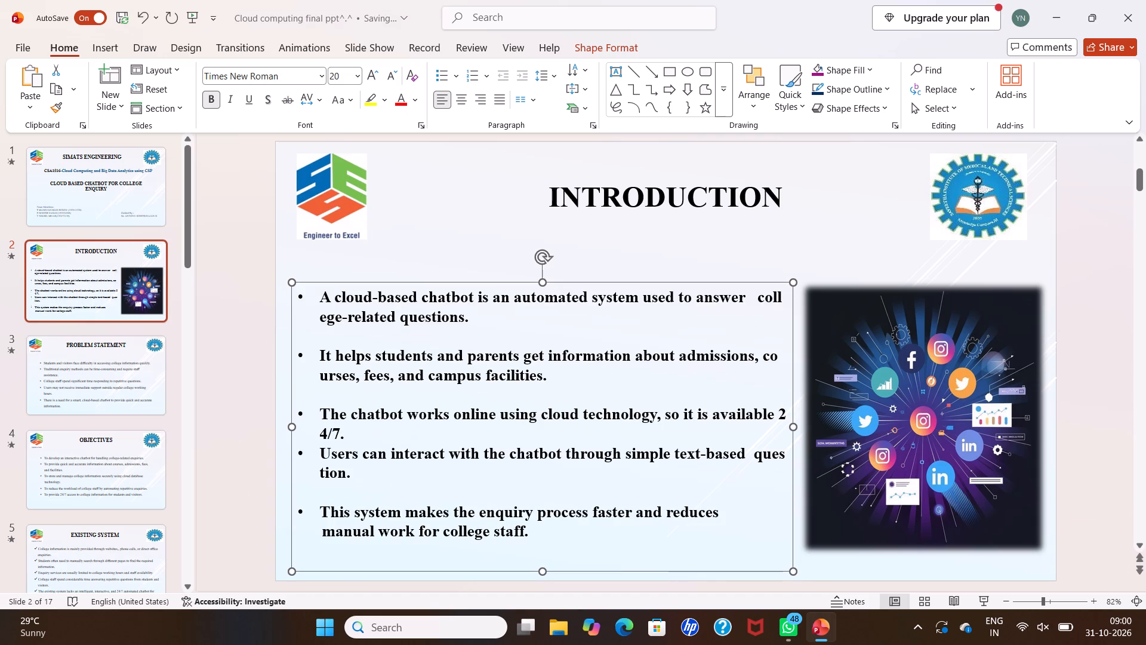
pyautogui.hotkey('ctrl', 'b')
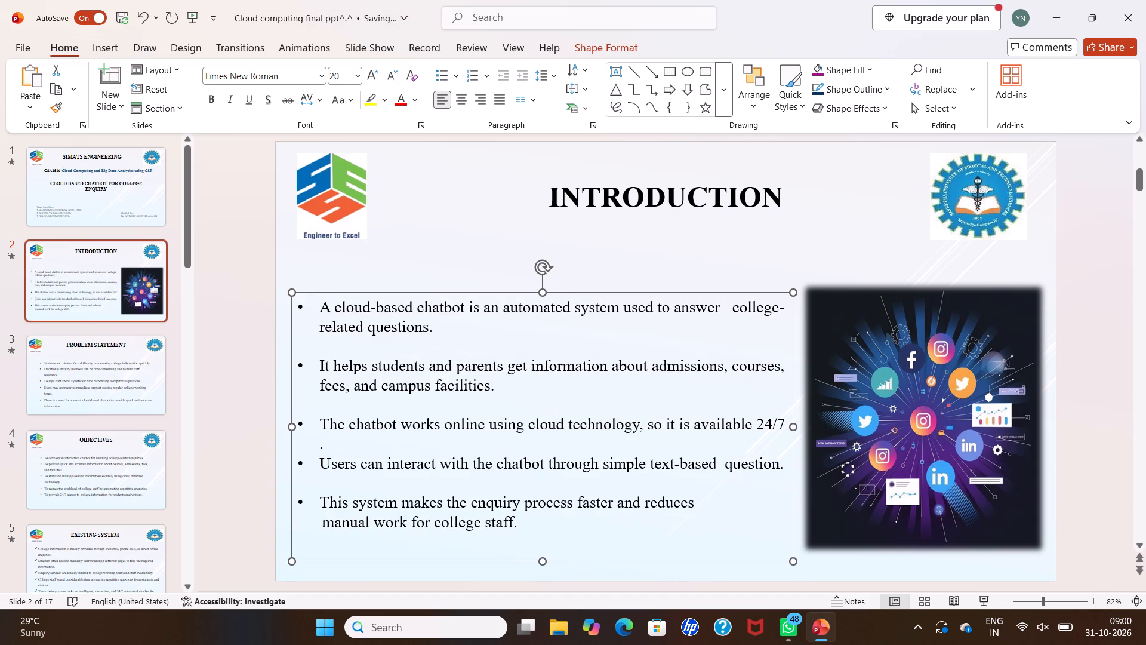
pyautogui.hotkey('ctrl', 'j')
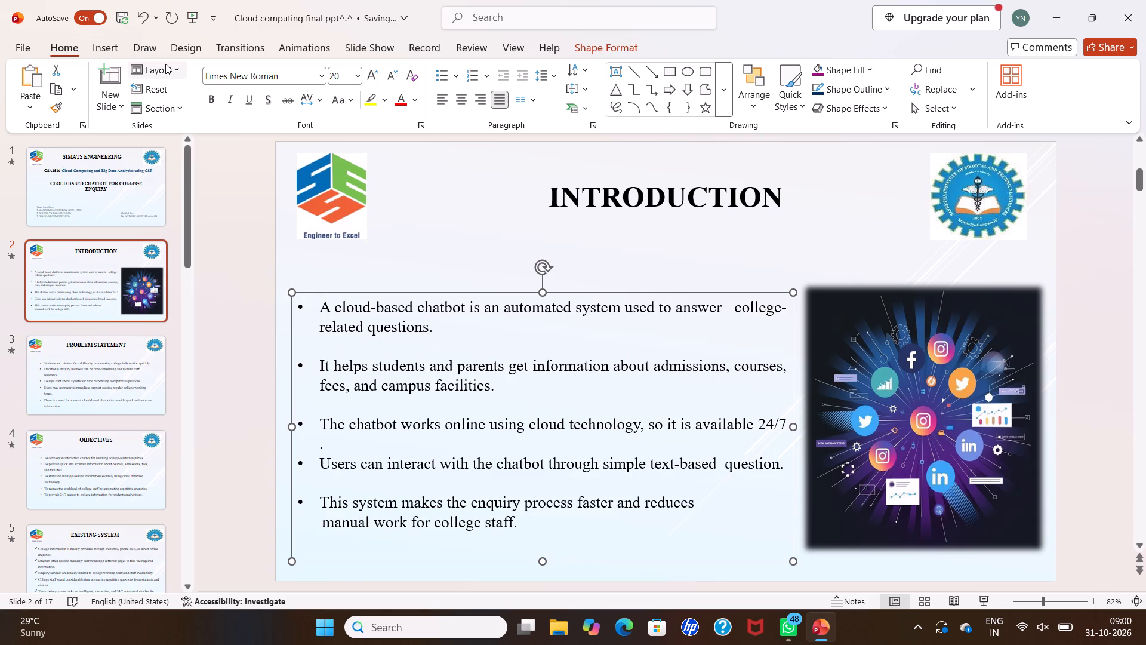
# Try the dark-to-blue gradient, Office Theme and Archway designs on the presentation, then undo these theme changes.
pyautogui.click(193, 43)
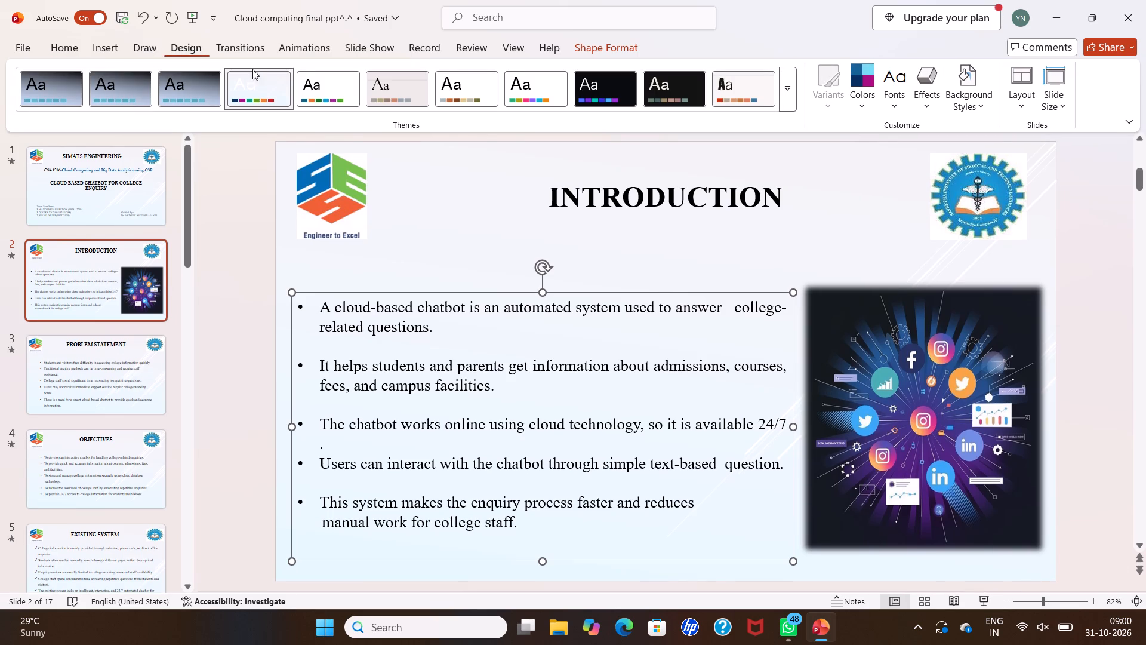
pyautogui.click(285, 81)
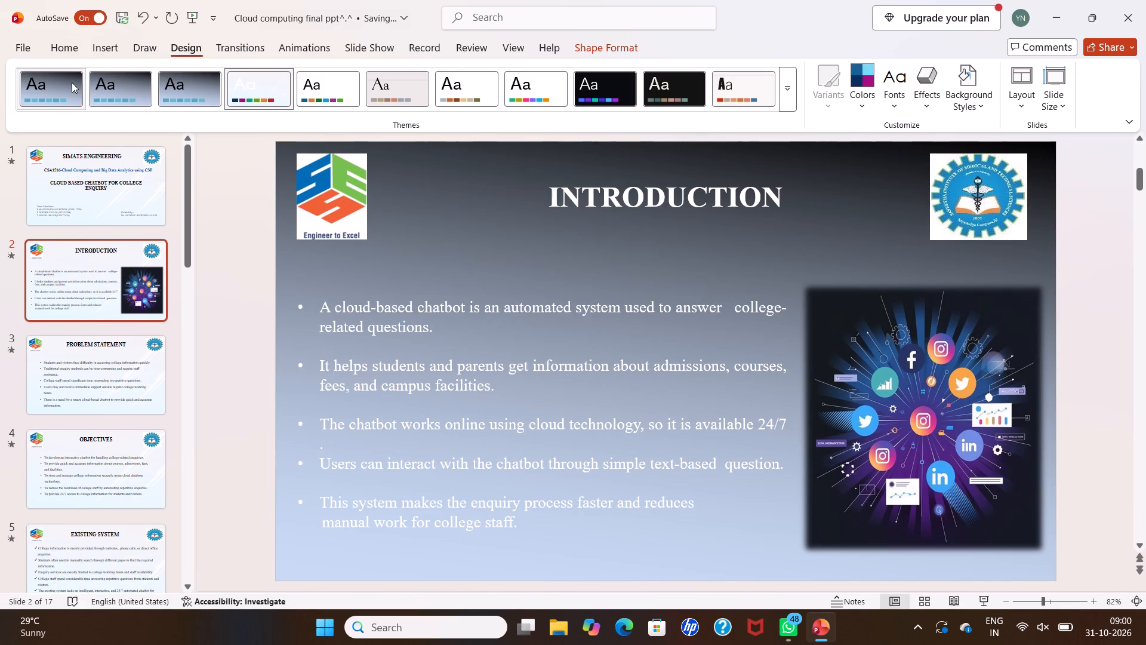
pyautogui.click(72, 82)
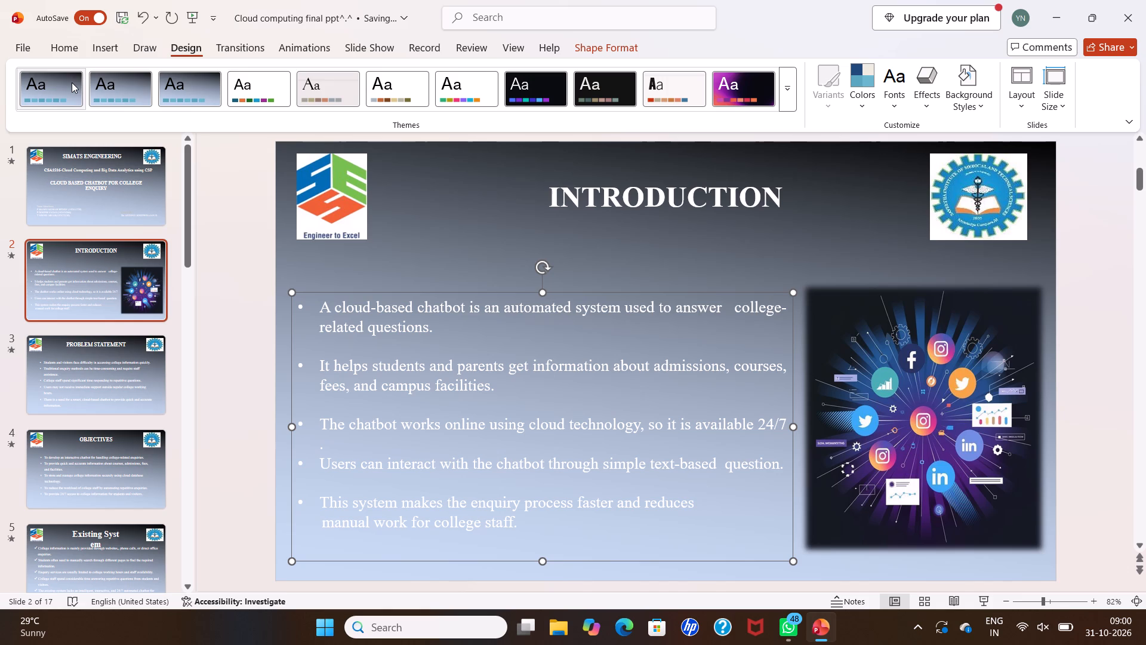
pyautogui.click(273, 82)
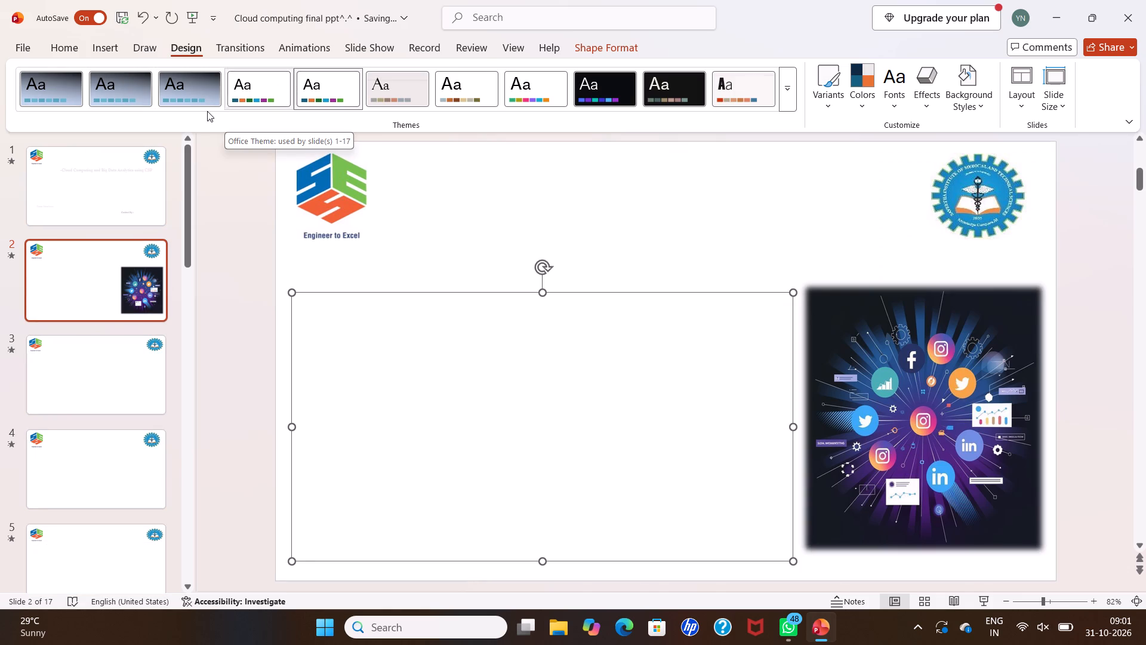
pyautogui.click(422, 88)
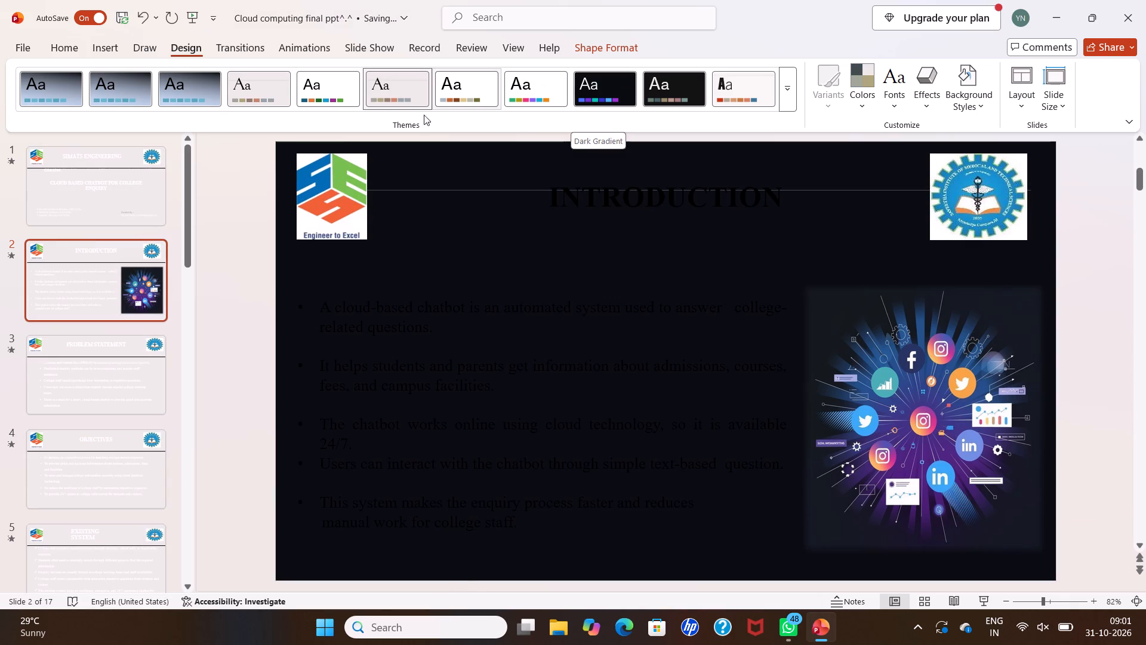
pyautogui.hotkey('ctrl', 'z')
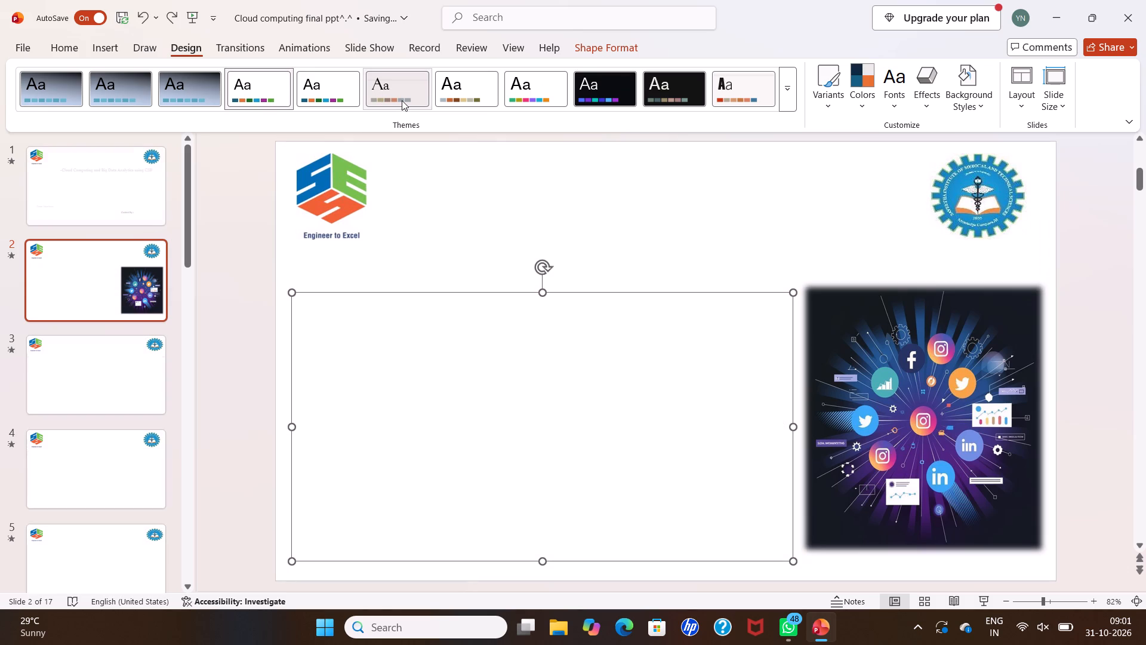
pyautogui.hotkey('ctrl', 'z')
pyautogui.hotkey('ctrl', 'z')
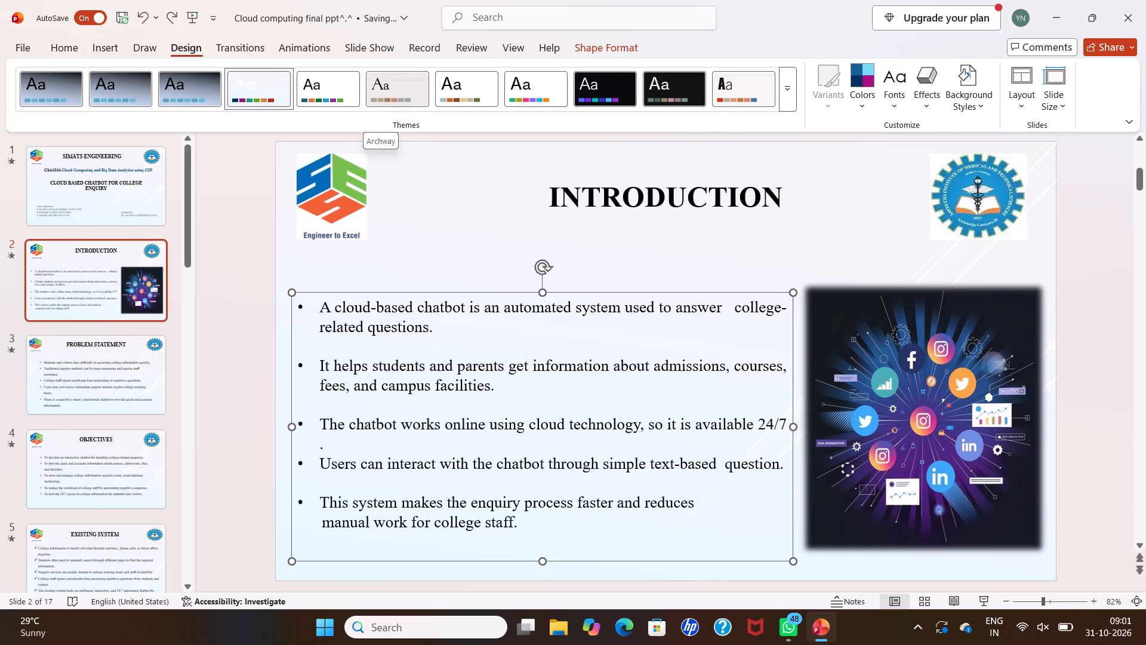
# Change the course code on the title slide to CSA1506.
pyautogui.click(252, 225)
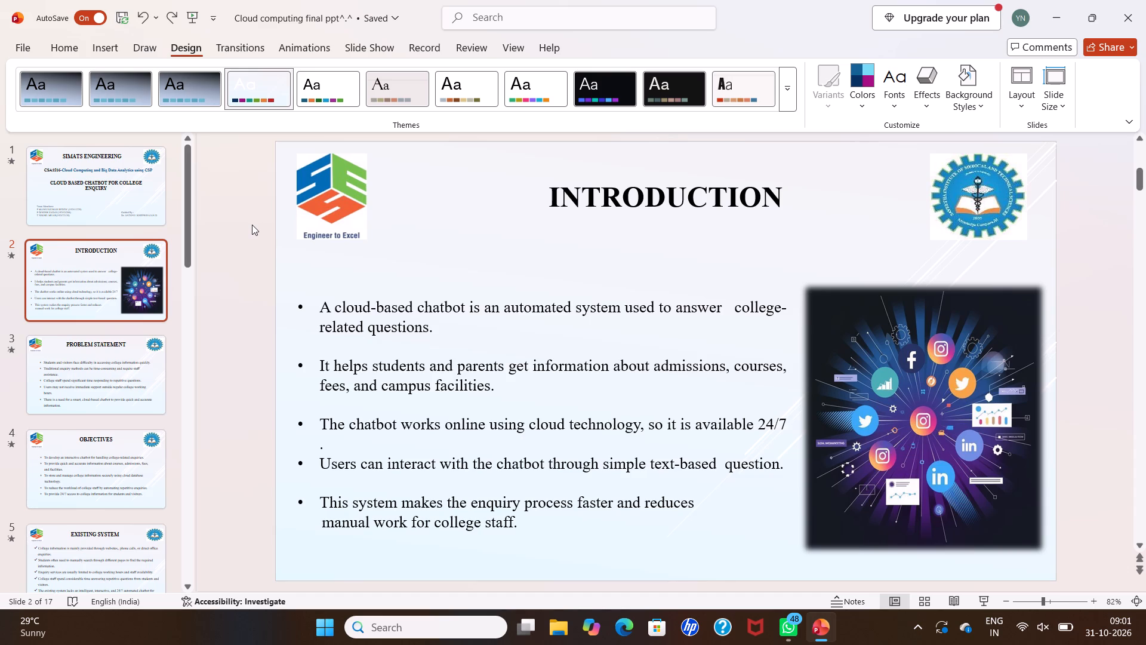
pyautogui.click(134, 211)
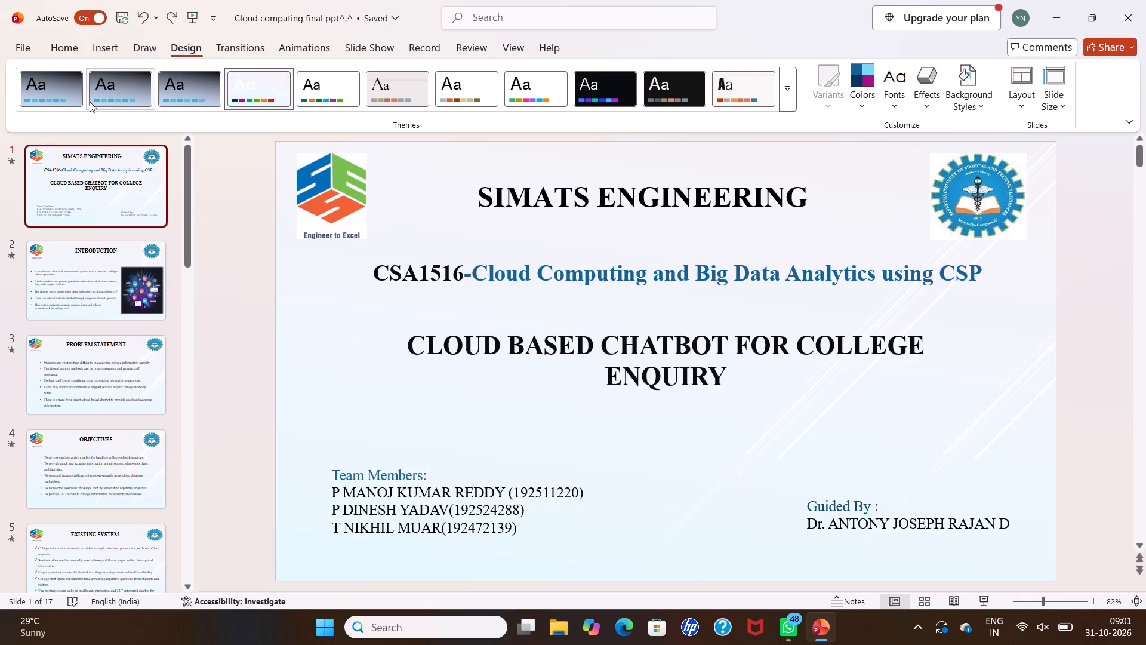
pyautogui.click(463, 274)
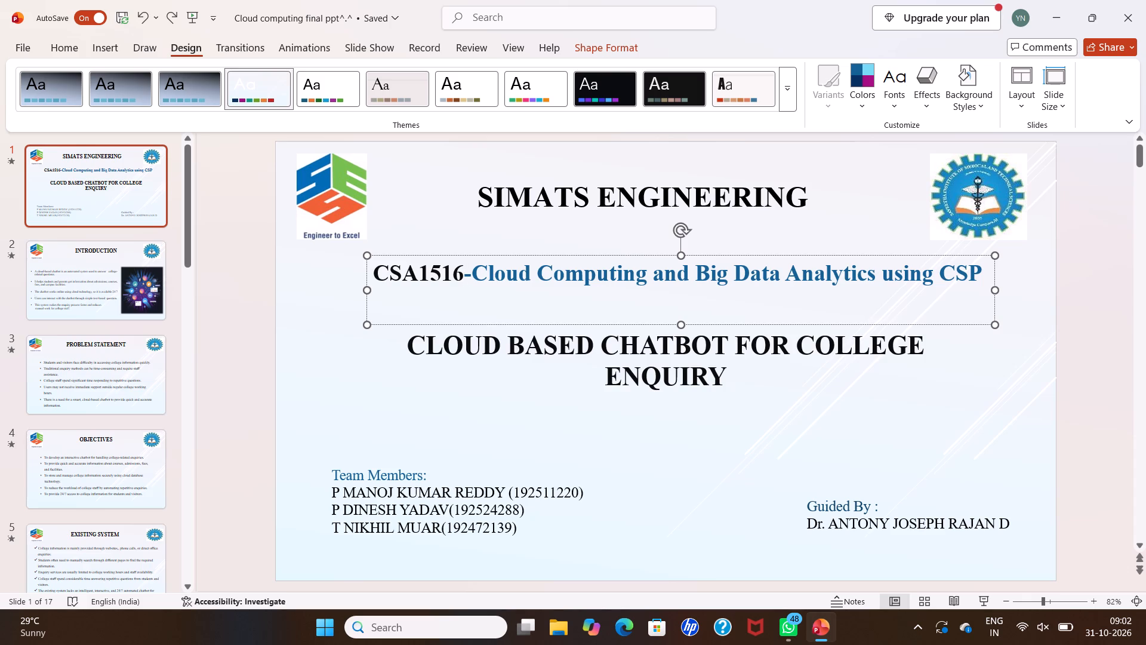
pyautogui.press('BackSpace')
pyautogui.press('BackSpace')
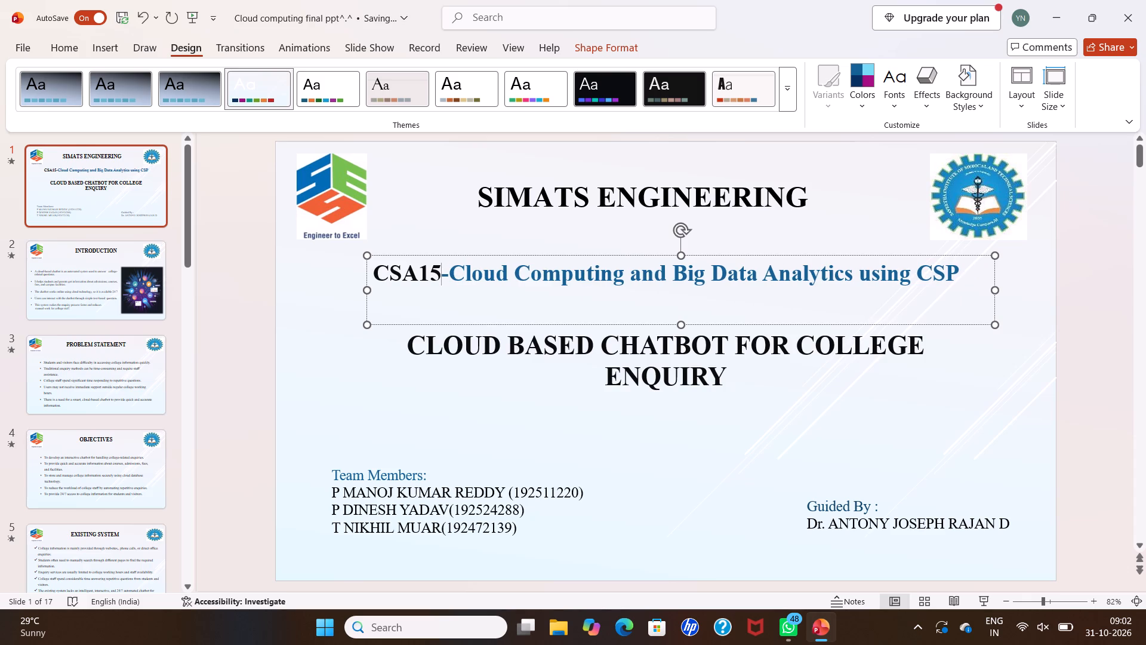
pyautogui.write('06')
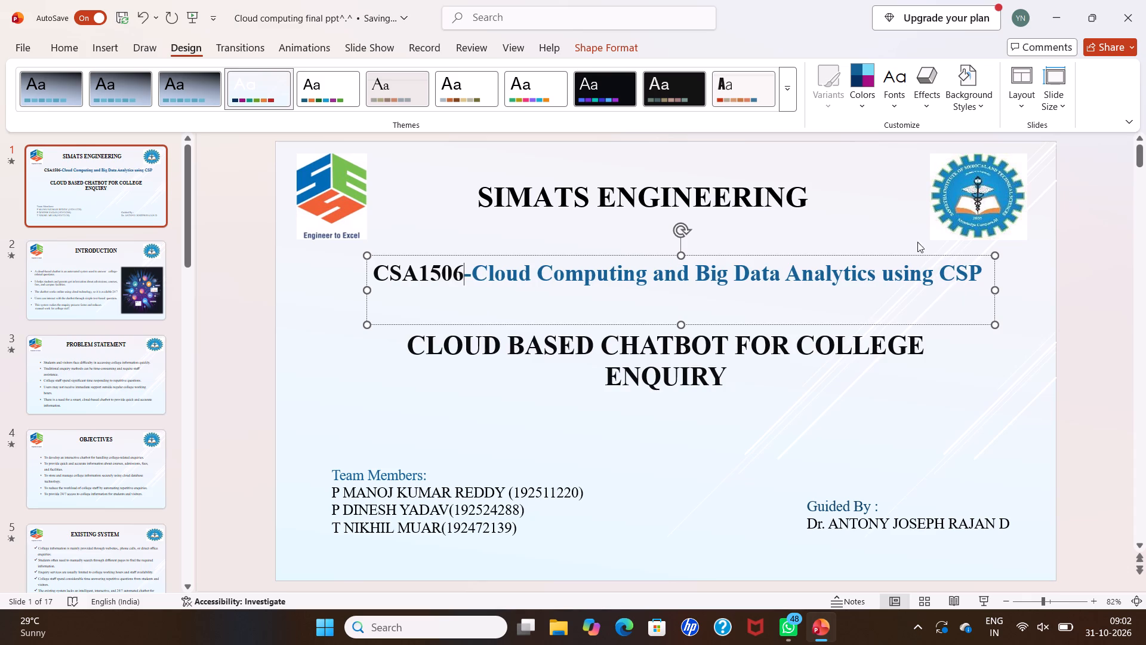
# Delete "using CSP" from the course line so it ends with "Big Data Analytics".
pyautogui.click(984, 277)
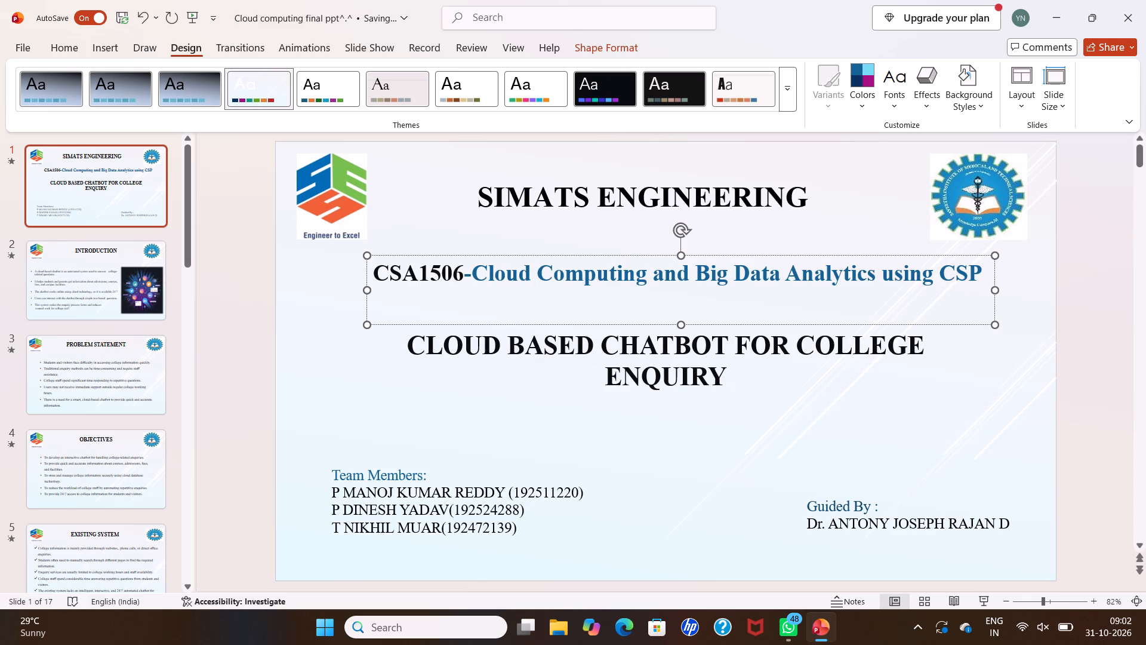
pyautogui.click(981, 266)
pyautogui.press('BackSpace')
pyautogui.press('BackSpace')
pyautogui.press('BackSpace')
pyautogui.press('BackSpace')
pyautogui.press('BackSpace')
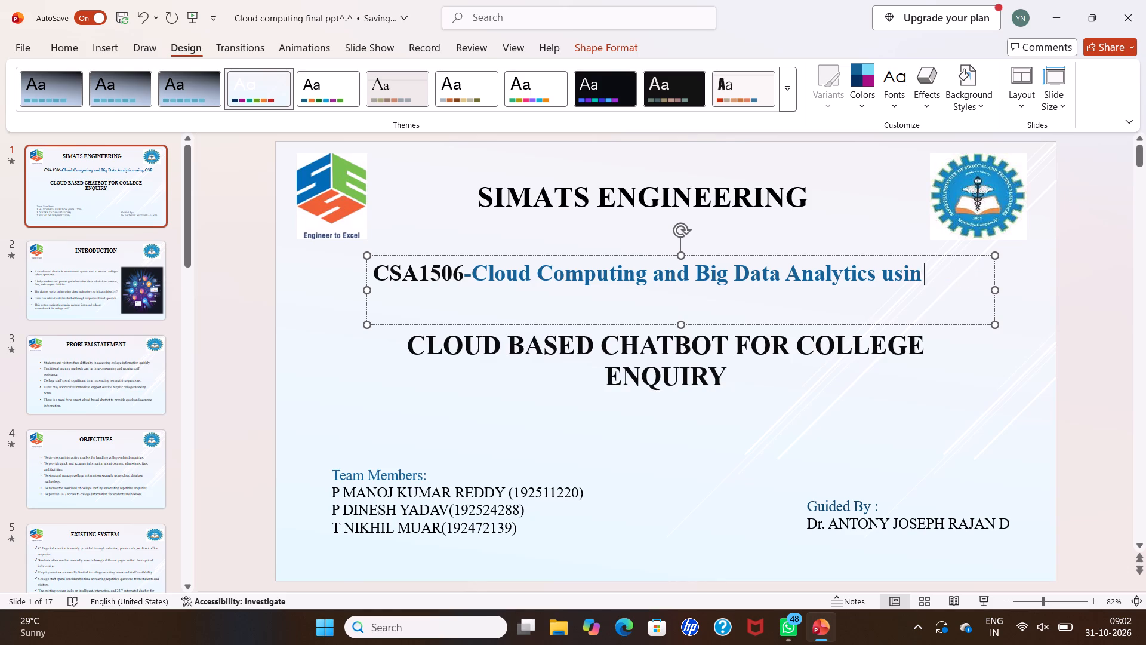
pyautogui.press('BackSpace')
pyautogui.press('BackSpace')
pyautogui.press('BackSpace')
pyautogui.press('BackSpace')
# Widen the course line's text box slightly and shift it right to centre the line above the project title.
pyautogui.click(990, 411)
pyautogui.click(884, 290)
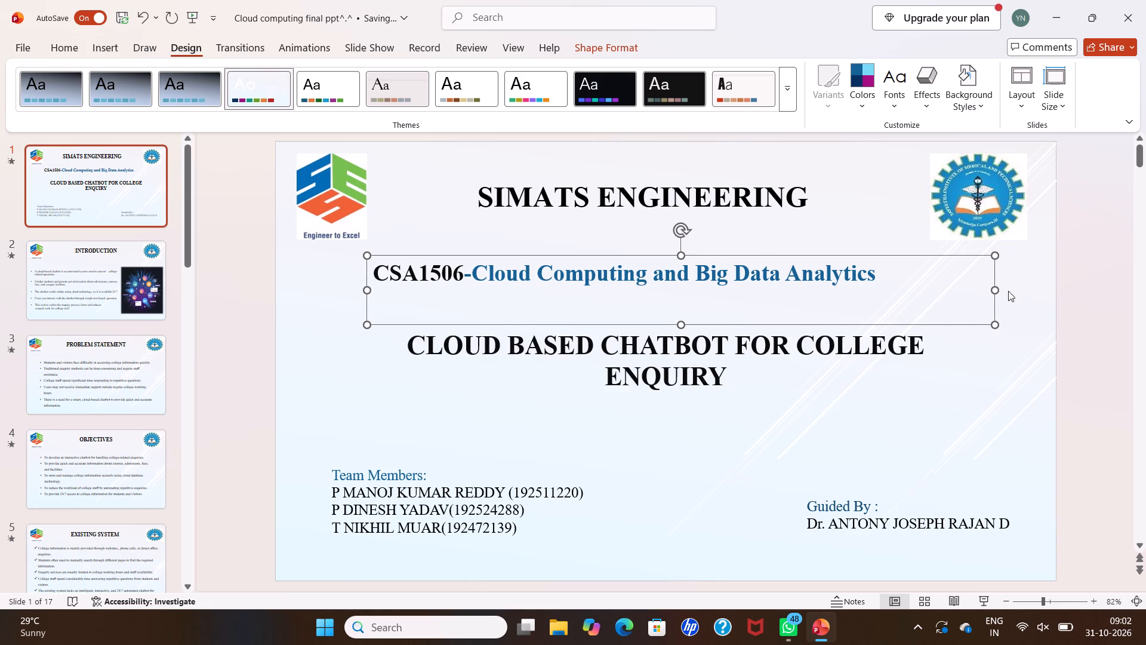
pyautogui.moveTo(999, 288); pyautogui.dragTo(1015, 290)
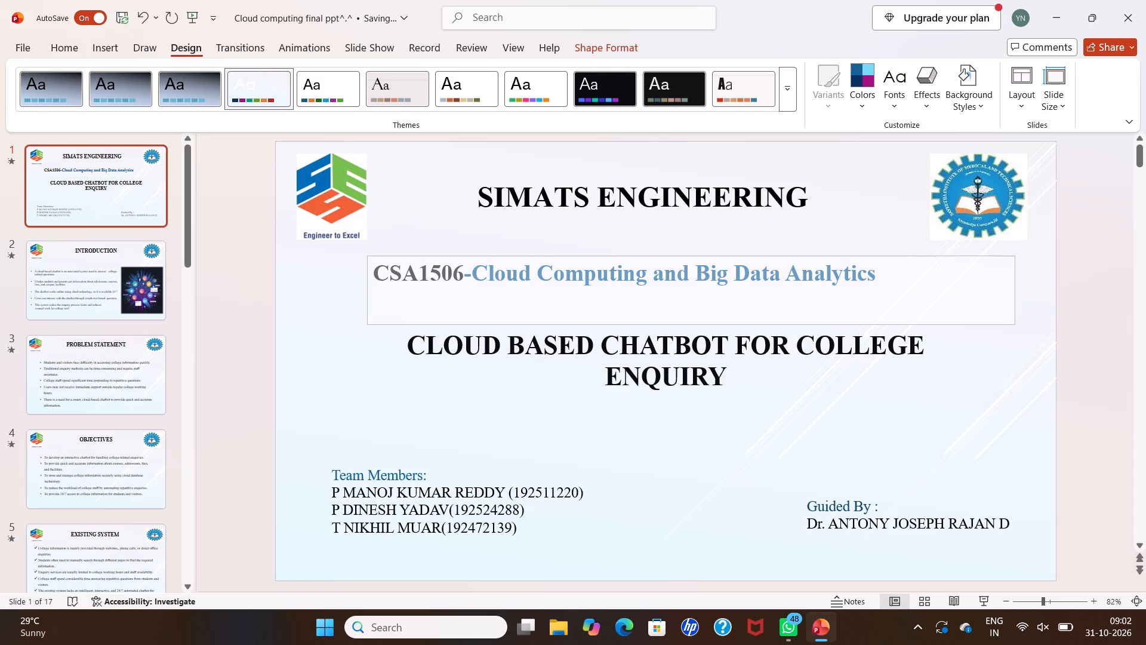
pyautogui.moveTo(1015, 290); pyautogui.dragTo(1014, 290)
pyautogui.moveTo(1015, 304); pyautogui.dragTo(1019, 304)
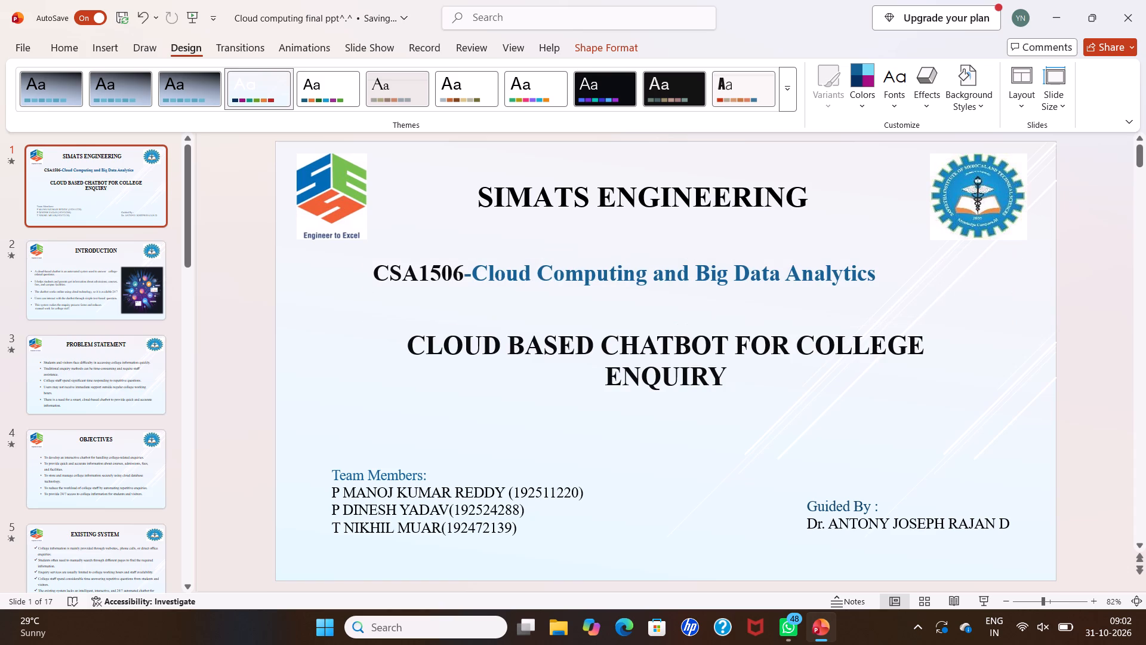
pyautogui.moveTo(1019, 304); pyautogui.dragTo(1042, 308)
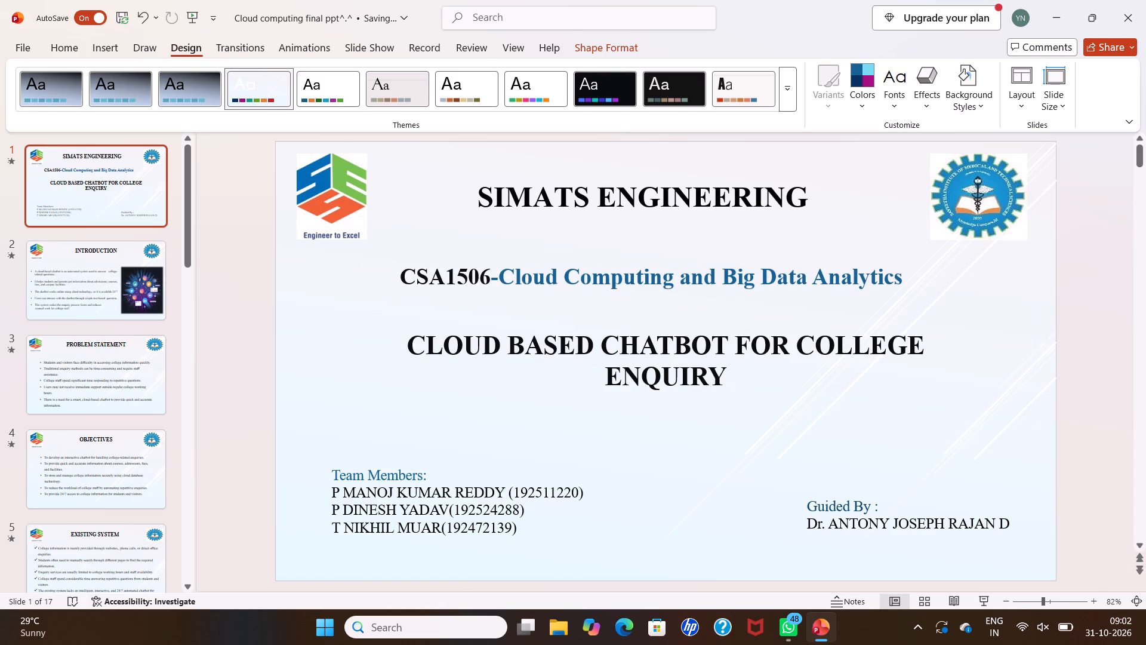
pyautogui.moveTo(1042, 308); pyautogui.dragTo(1047, 304)
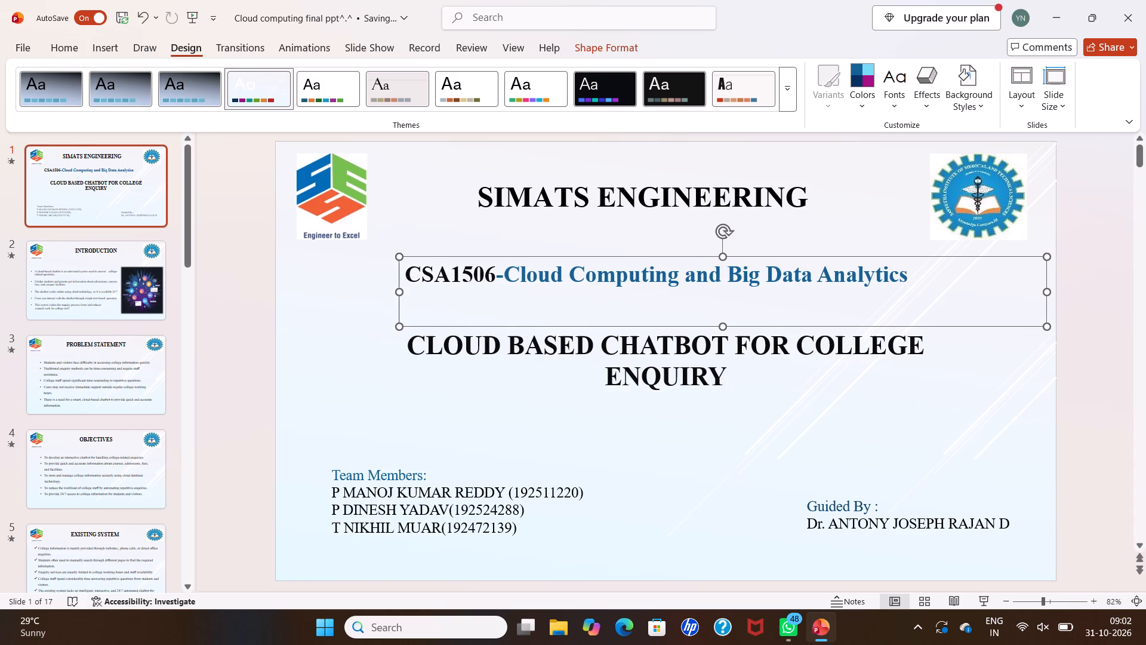
pyautogui.click(998, 418)
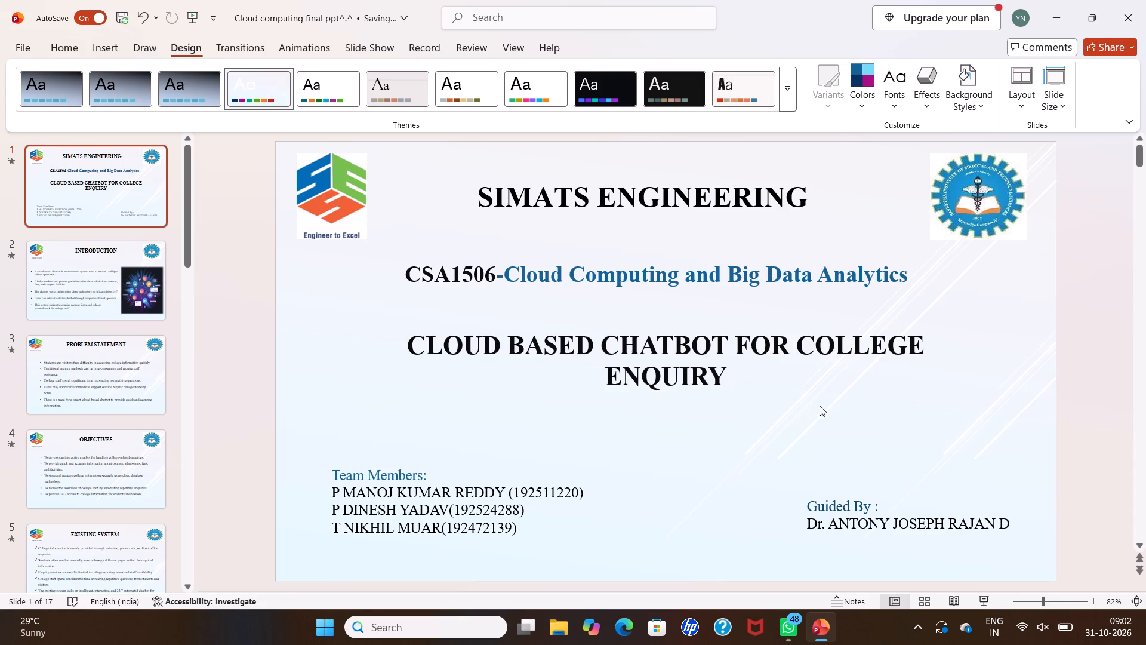
# Set the font size of the chatbot project title on the title slide to 32.
pyautogui.click(808, 392)
pyautogui.click(932, 383)
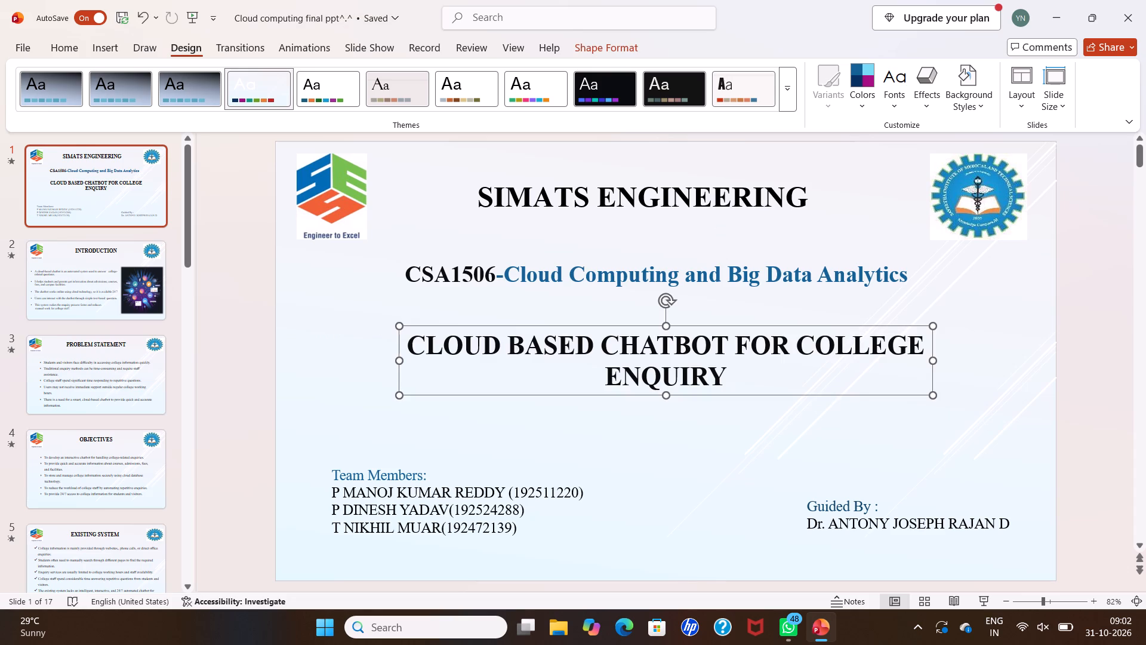
pyautogui.click(74, 43)
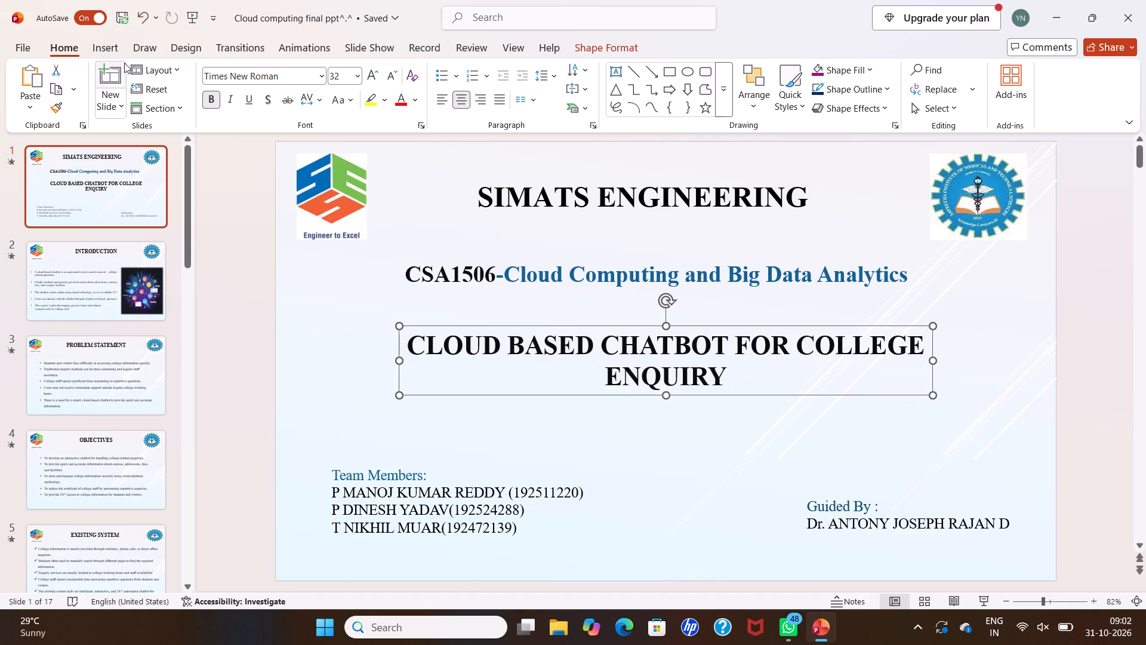
pyautogui.click(352, 78)
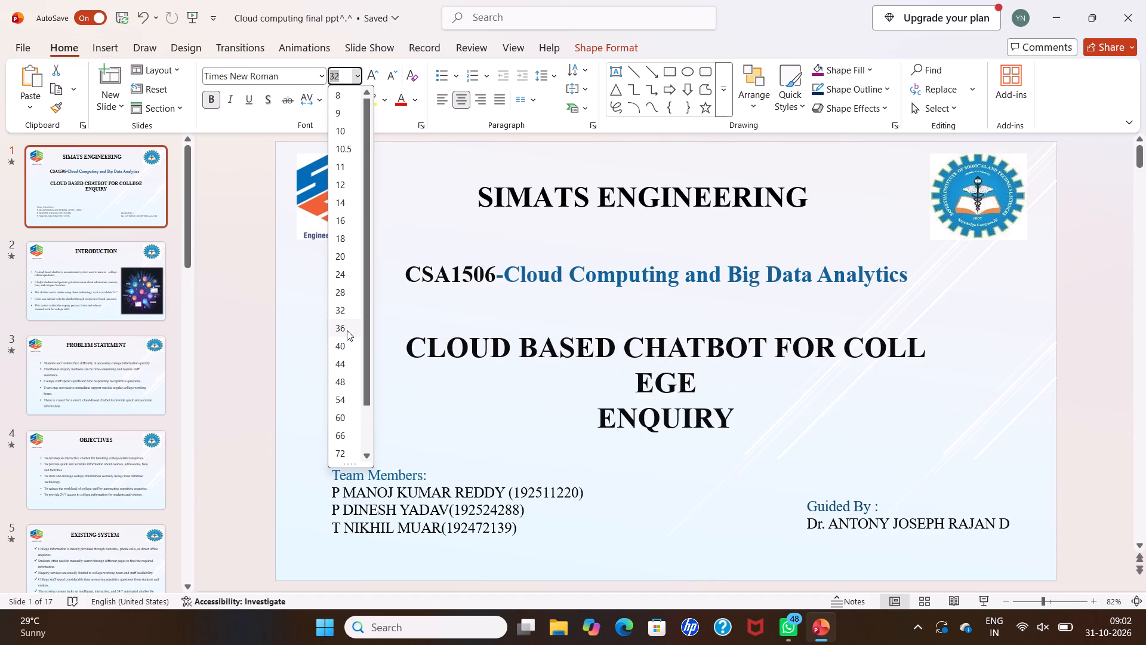
pyautogui.click(348, 307)
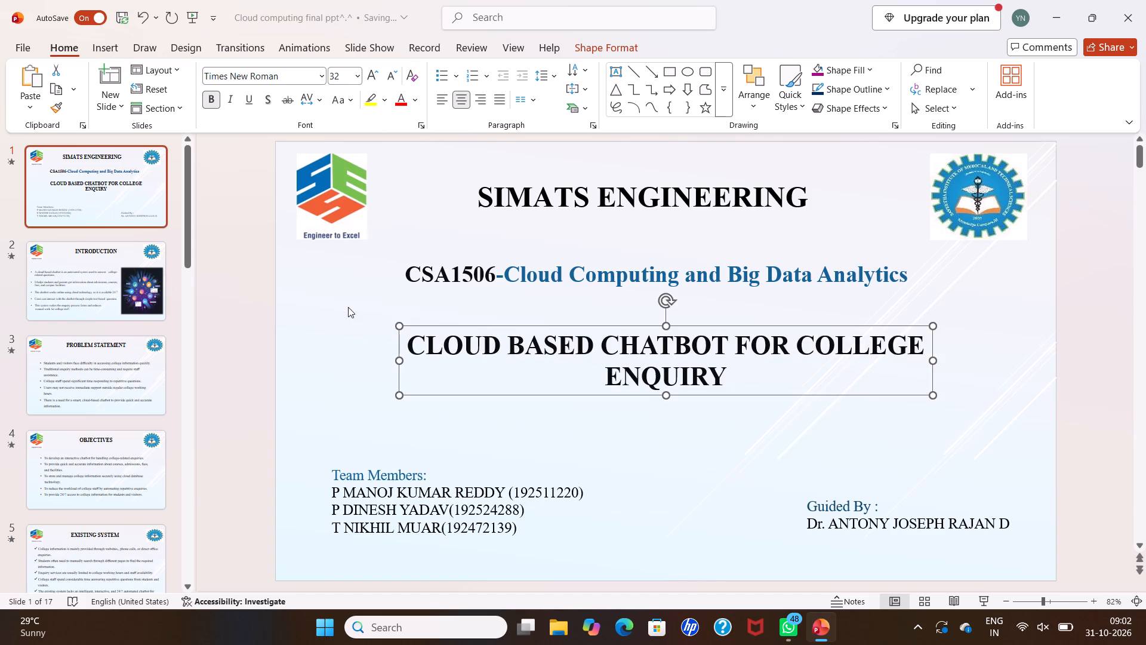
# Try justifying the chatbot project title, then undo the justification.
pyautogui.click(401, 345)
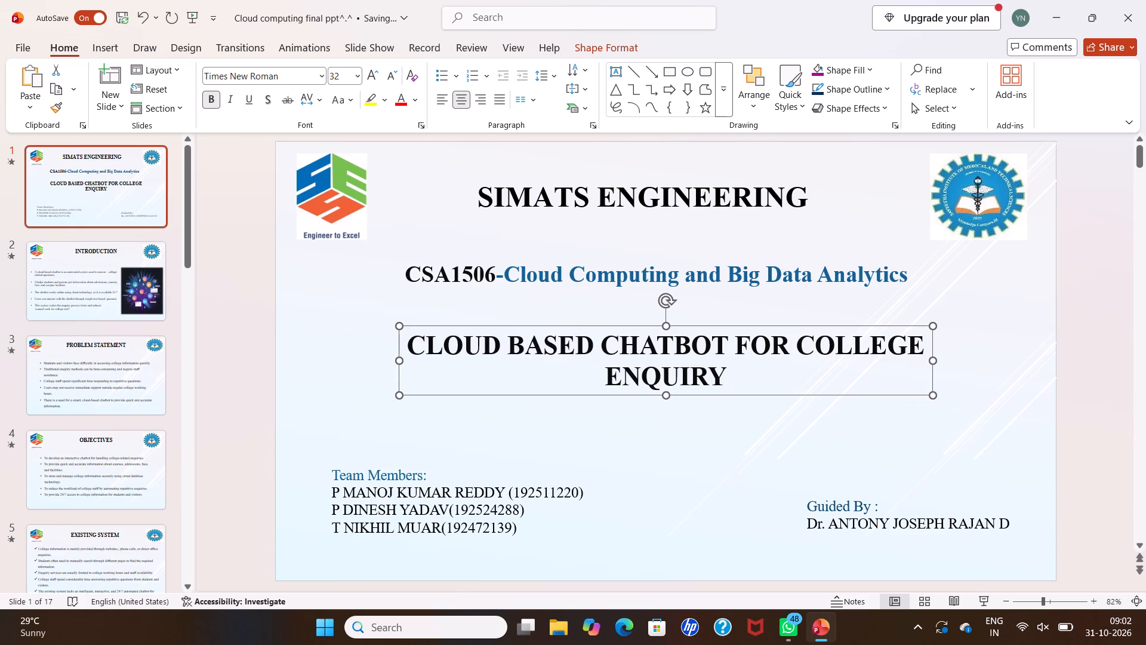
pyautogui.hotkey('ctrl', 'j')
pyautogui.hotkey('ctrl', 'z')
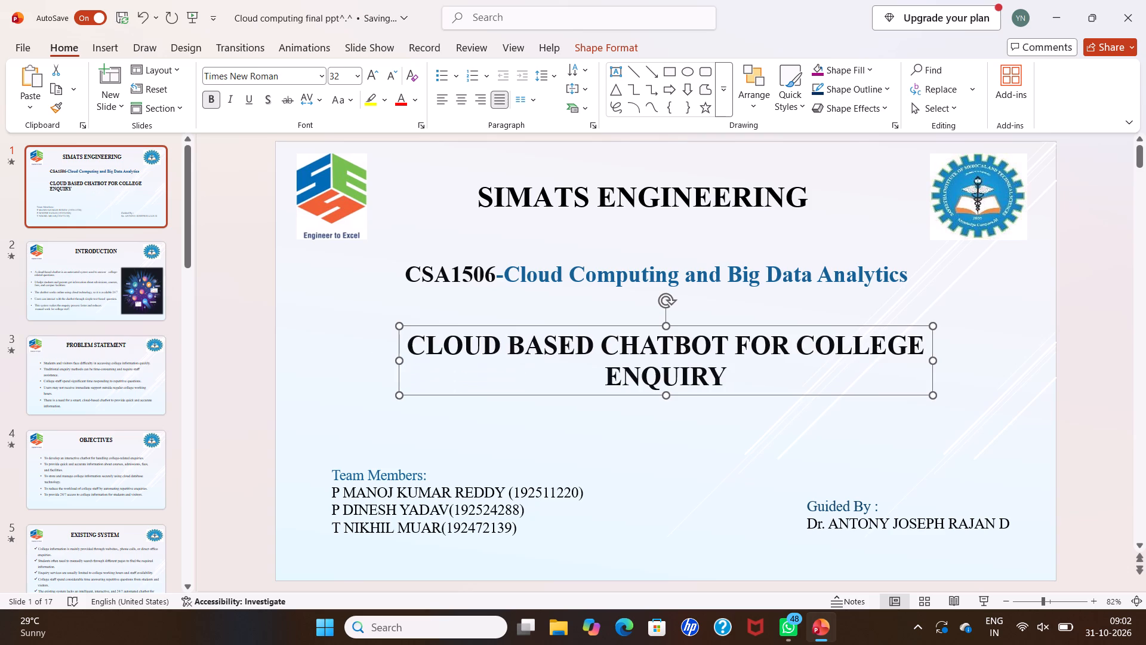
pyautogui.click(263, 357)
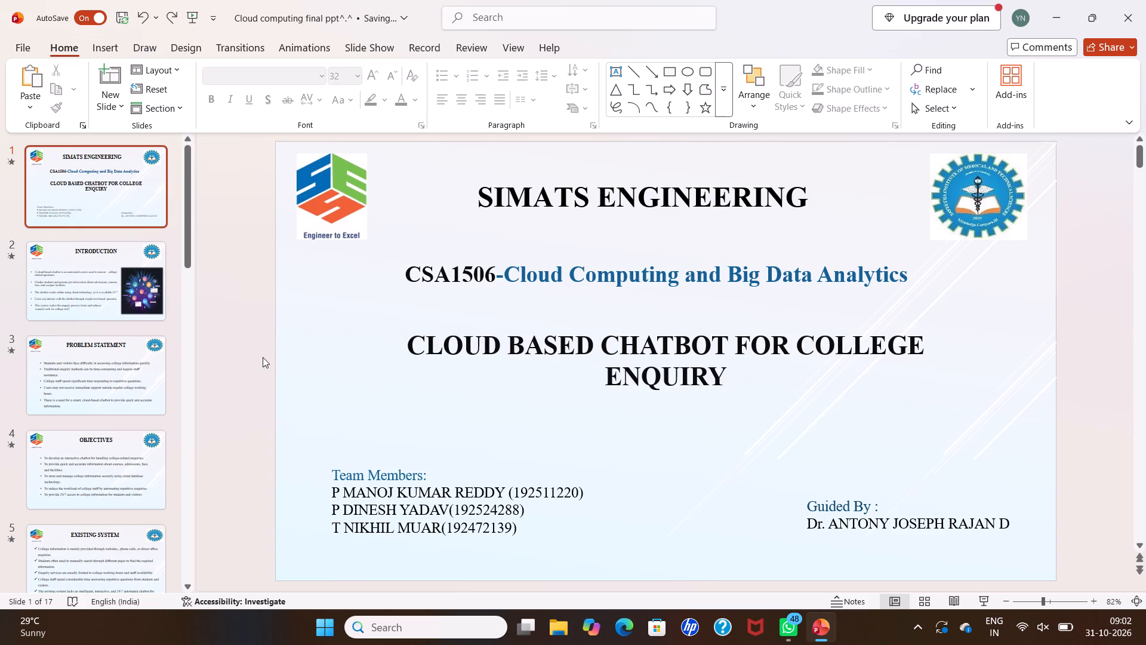
# Review the Introduction, Problem Statement and Objectives slides, then the closing slides from Thank You back to Module 3.
pyautogui.click(104, 313)
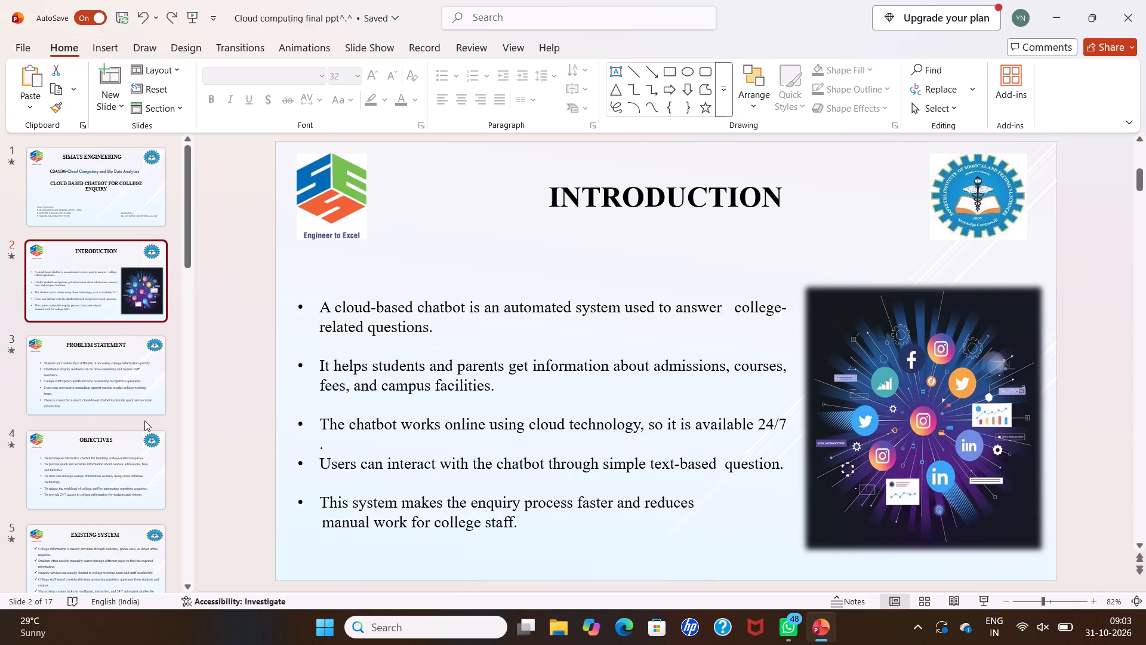
pyautogui.click(132, 398)
pyautogui.click(113, 447)
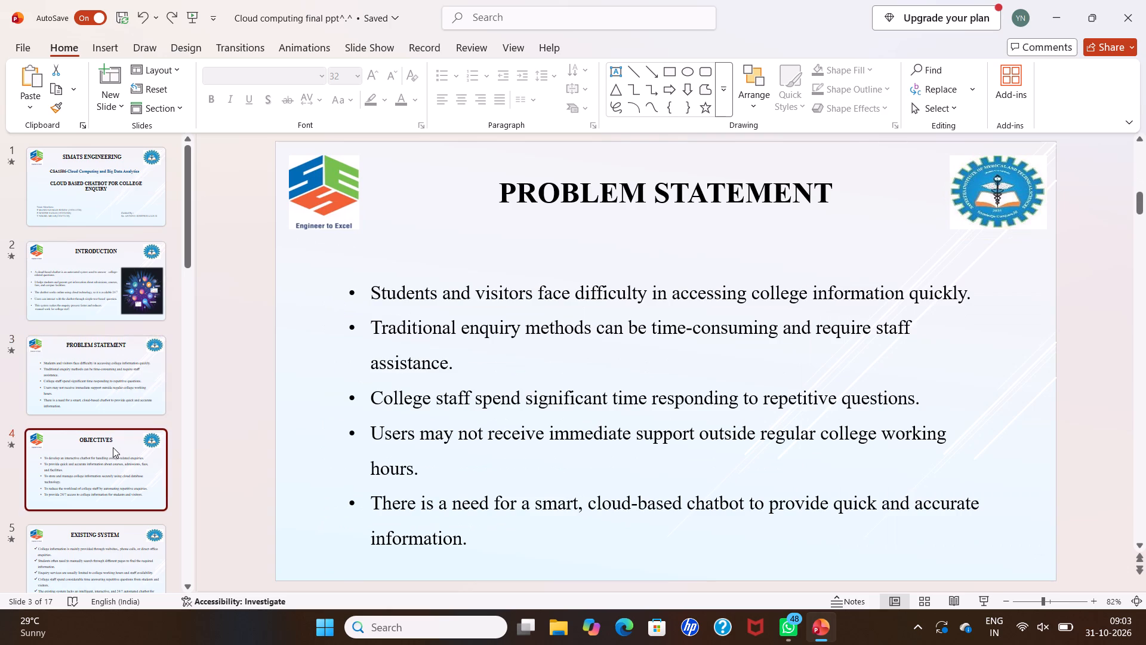
pyautogui.scroll(-5, 113, 447)
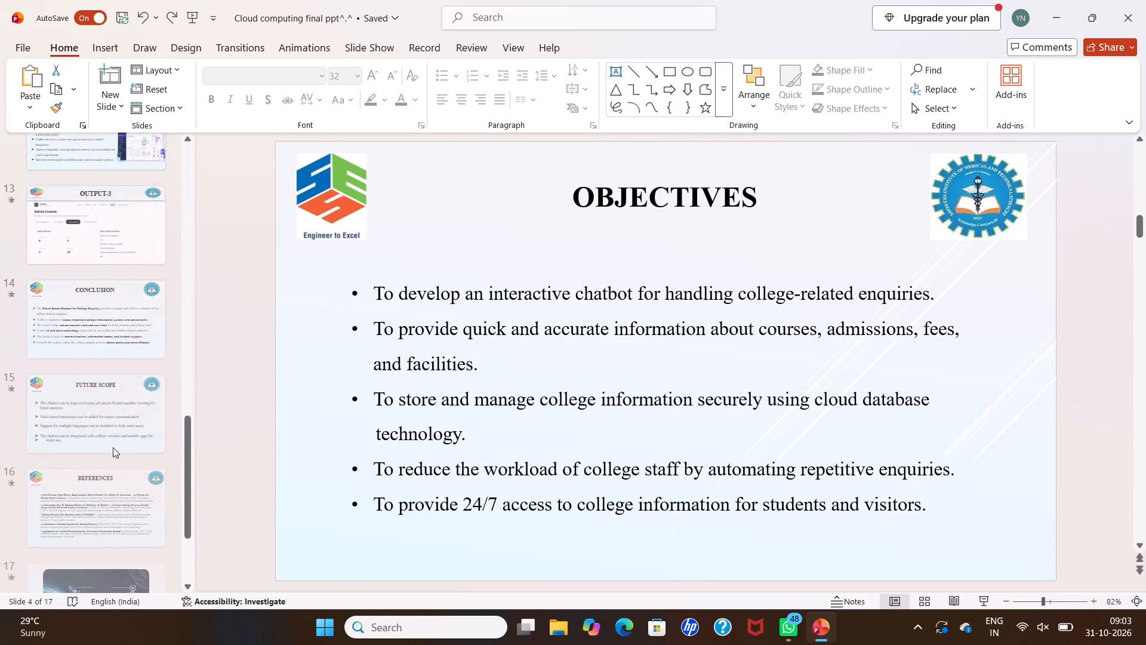
pyautogui.scroll(-6, 113, 447)
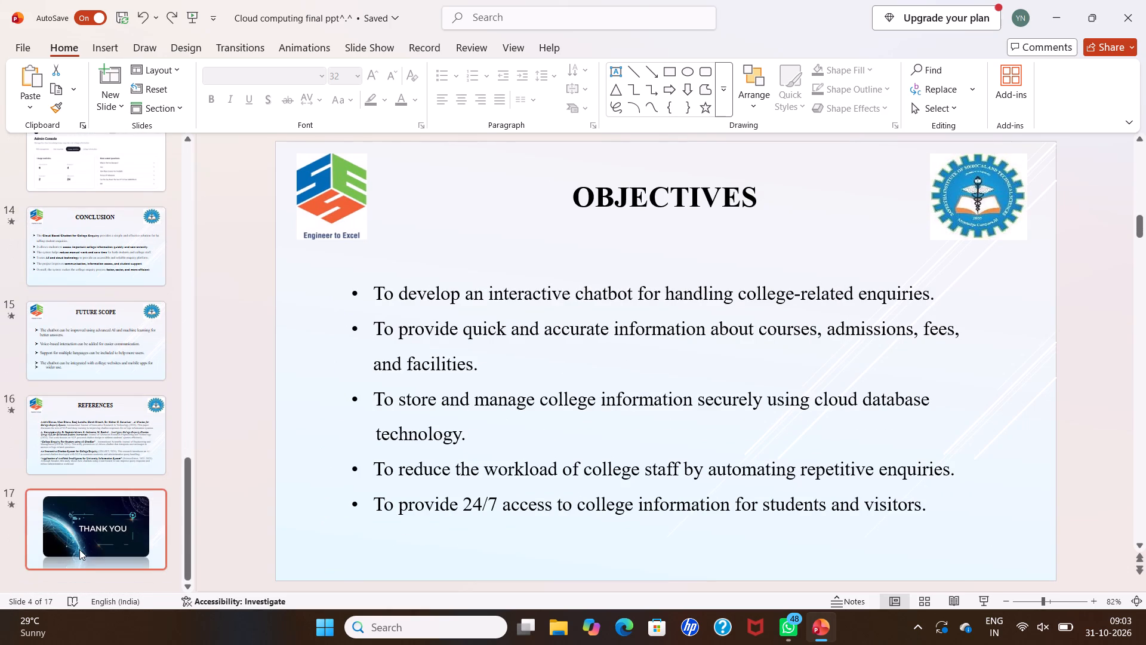
pyautogui.click(79, 549)
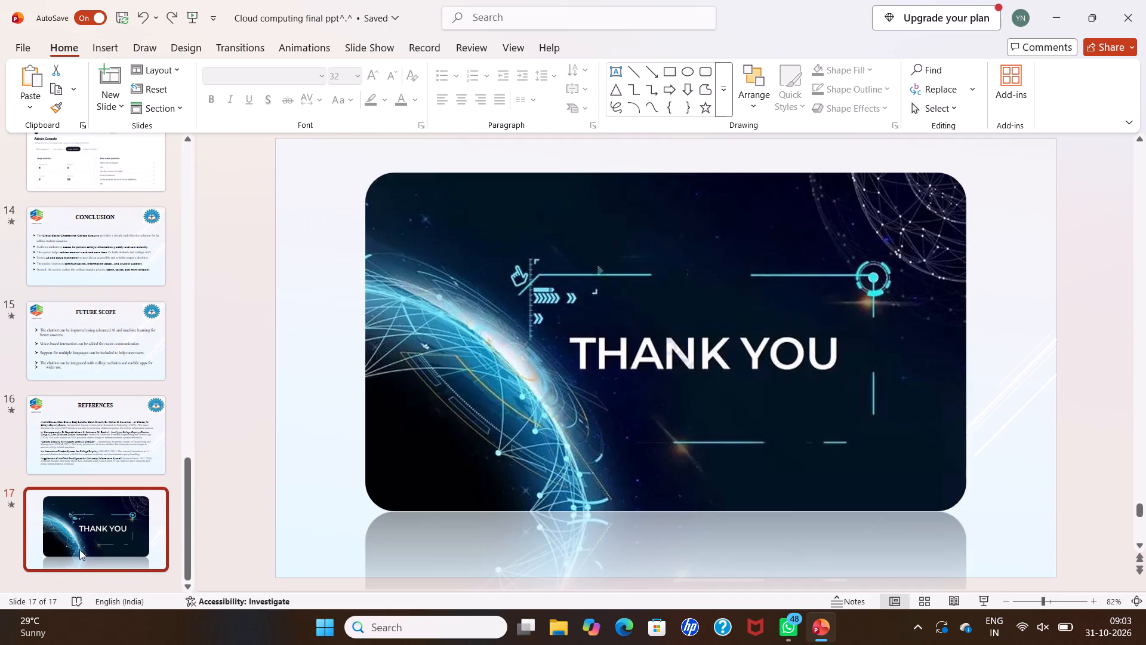
pyautogui.click(111, 464)
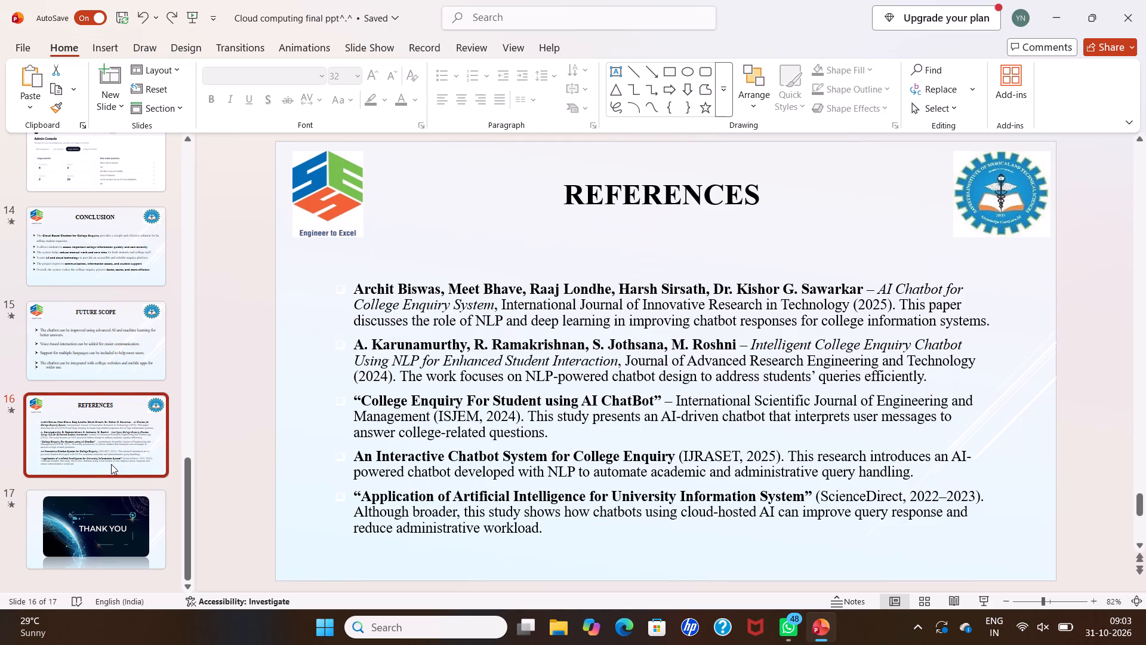
pyautogui.click(131, 330)
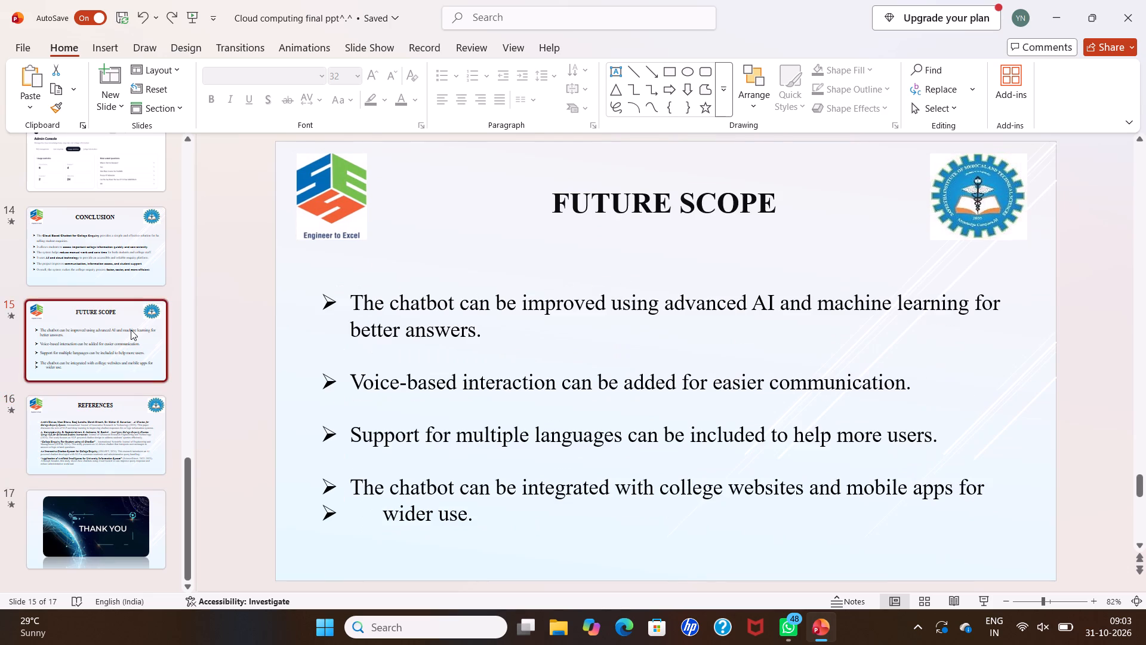
pyautogui.click(126, 251)
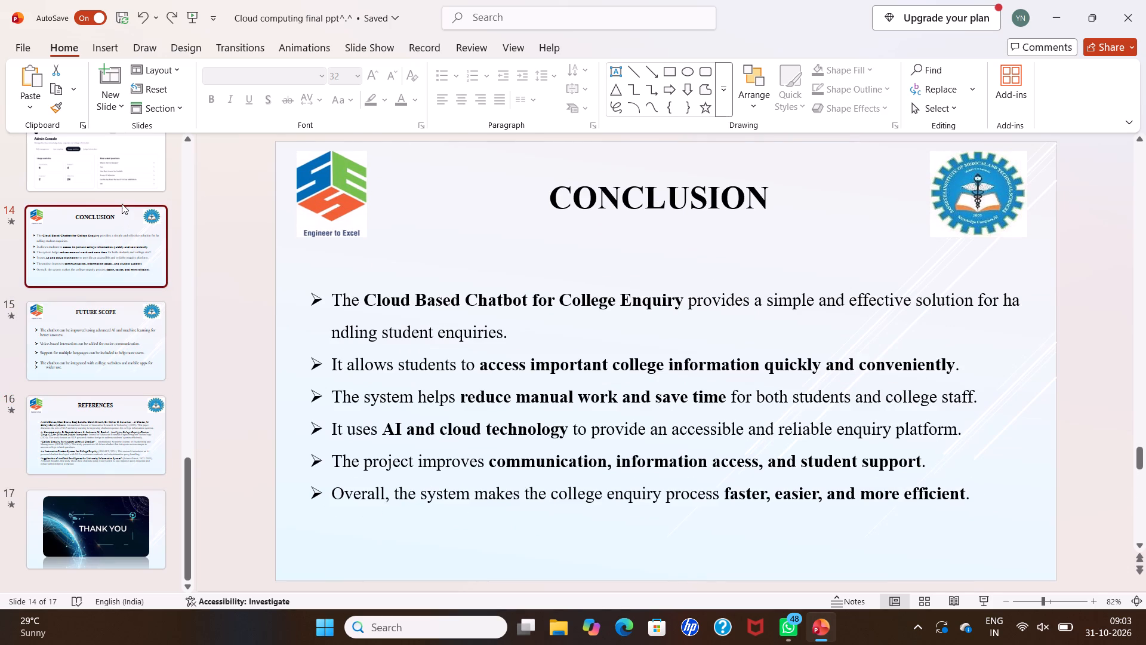
pyautogui.click(122, 173)
pyautogui.scroll(1, 122, 173)
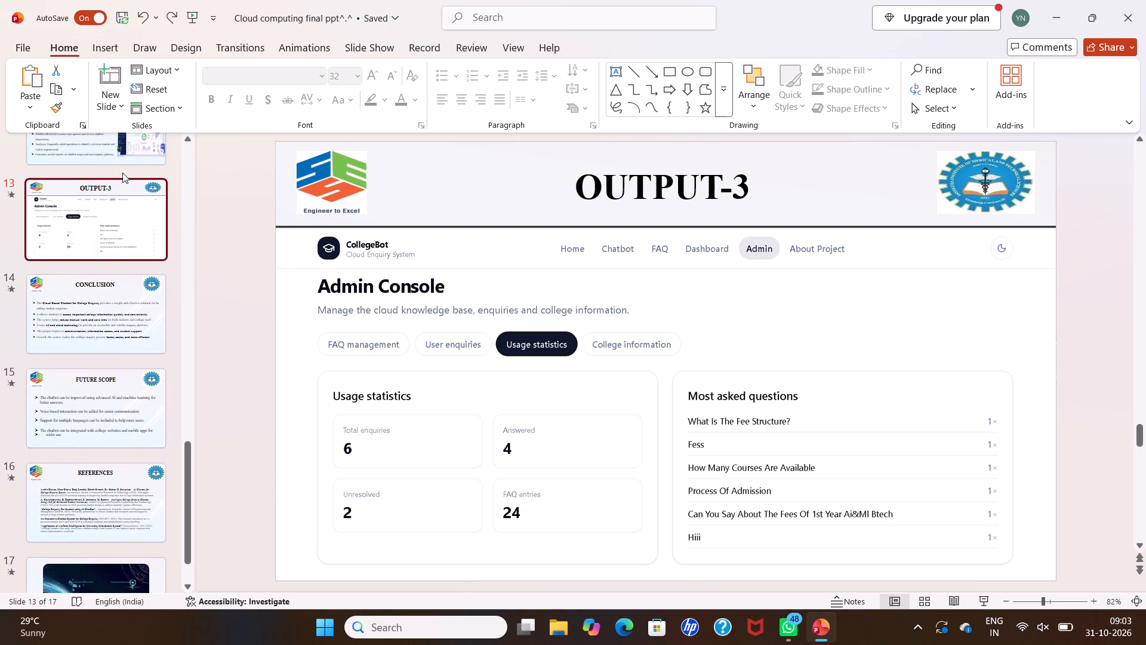
pyautogui.scroll(1, 122, 173)
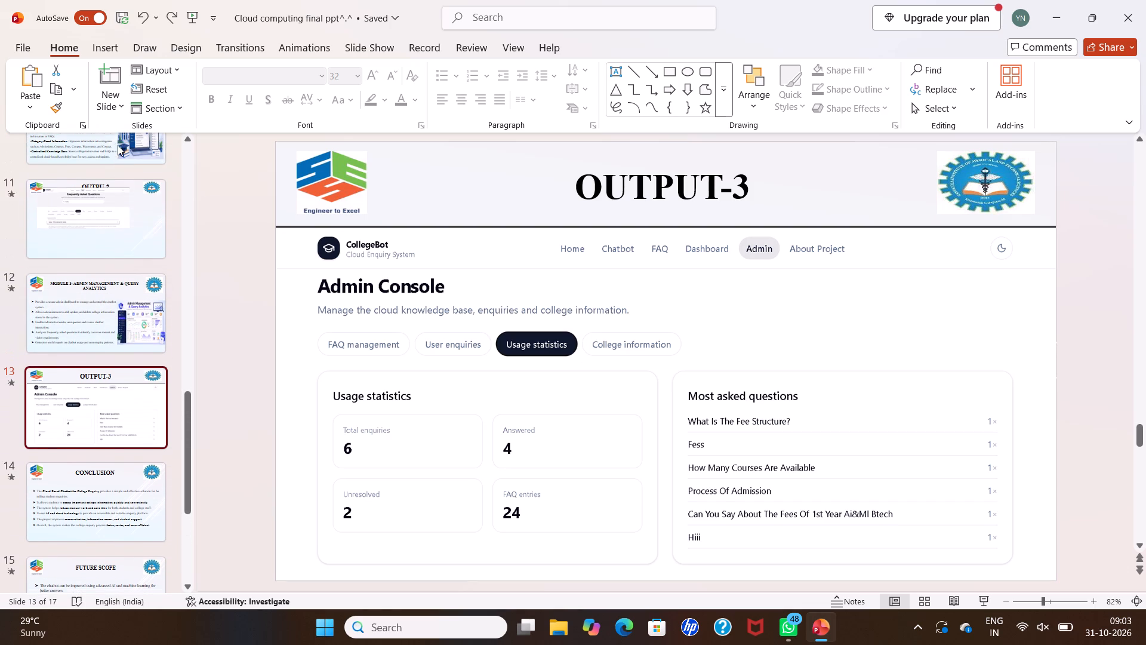
pyautogui.click(91, 291)
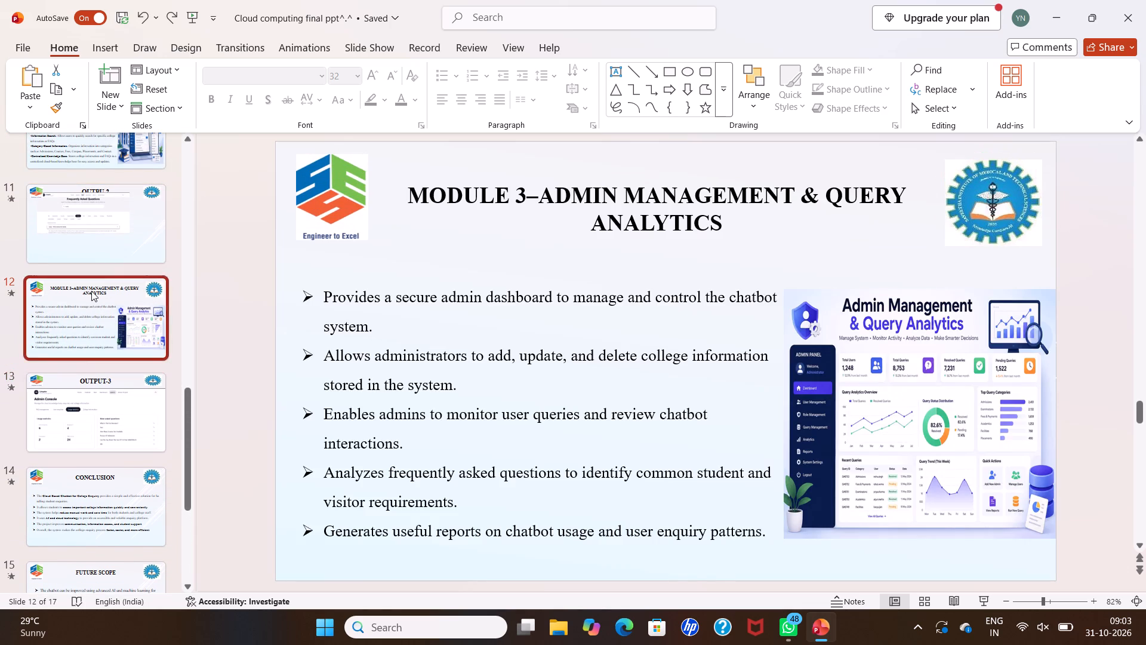
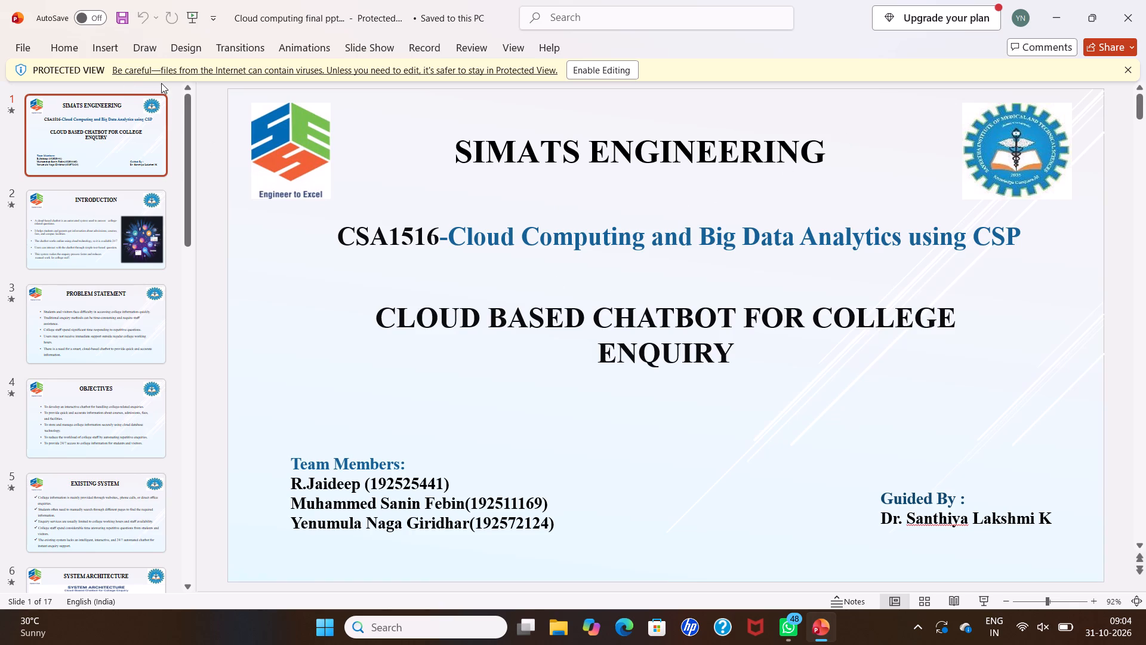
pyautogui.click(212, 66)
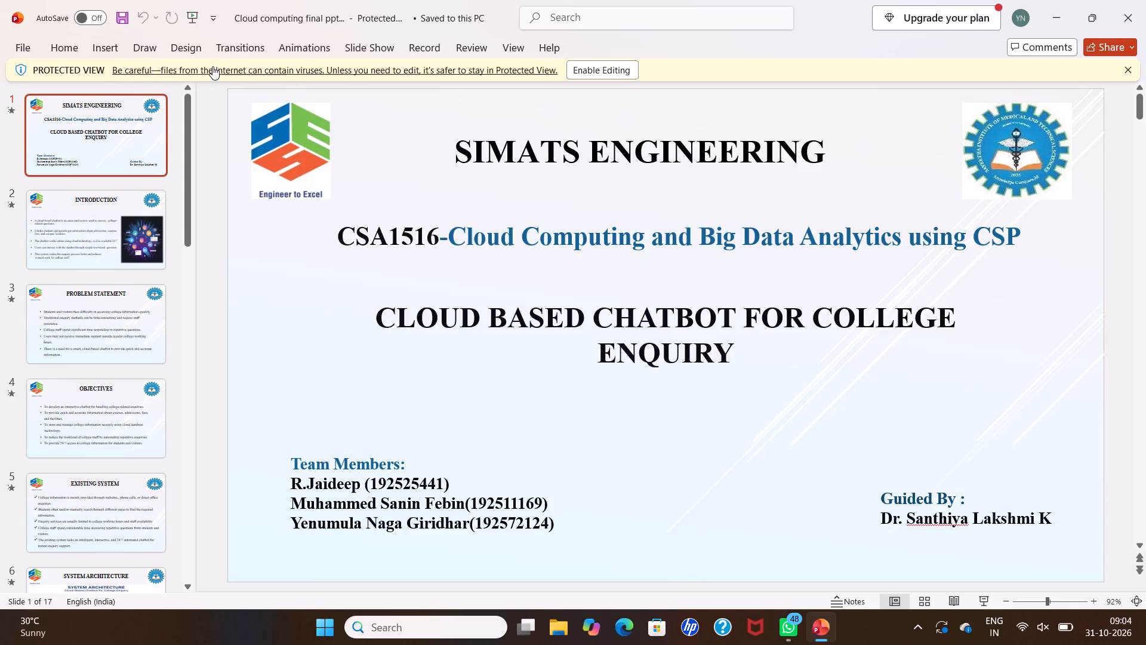
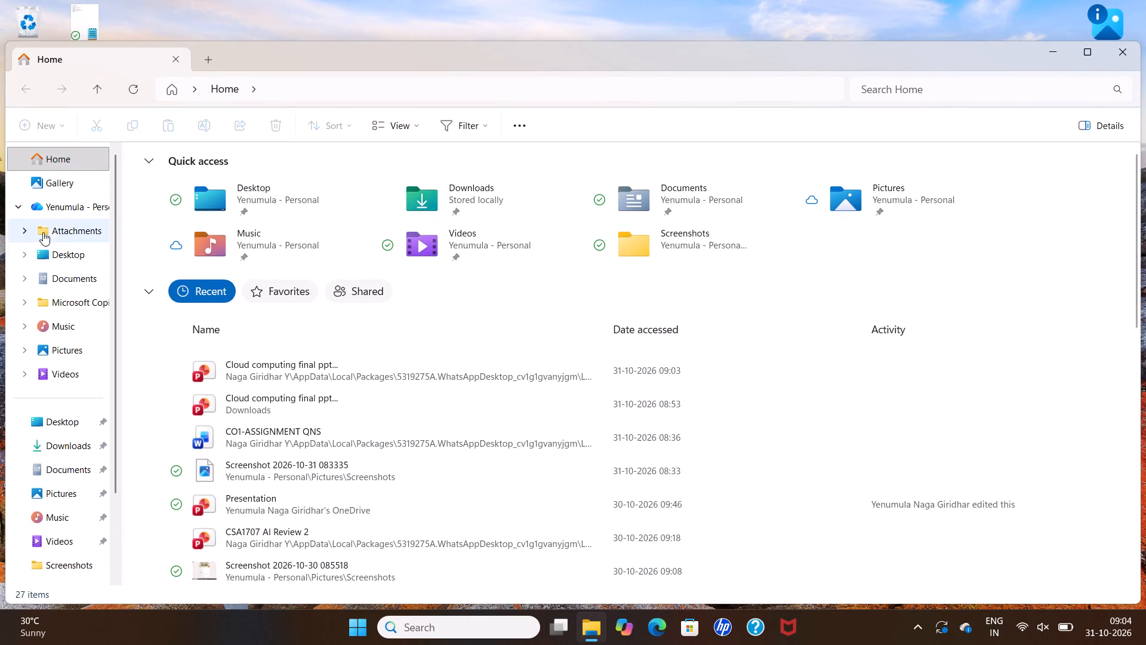
# Open the "Cloud computing final ppt" presentation from the personal OneDrive's Documents folder in PowerPoint.
pyautogui.doubleClick(67, 211)
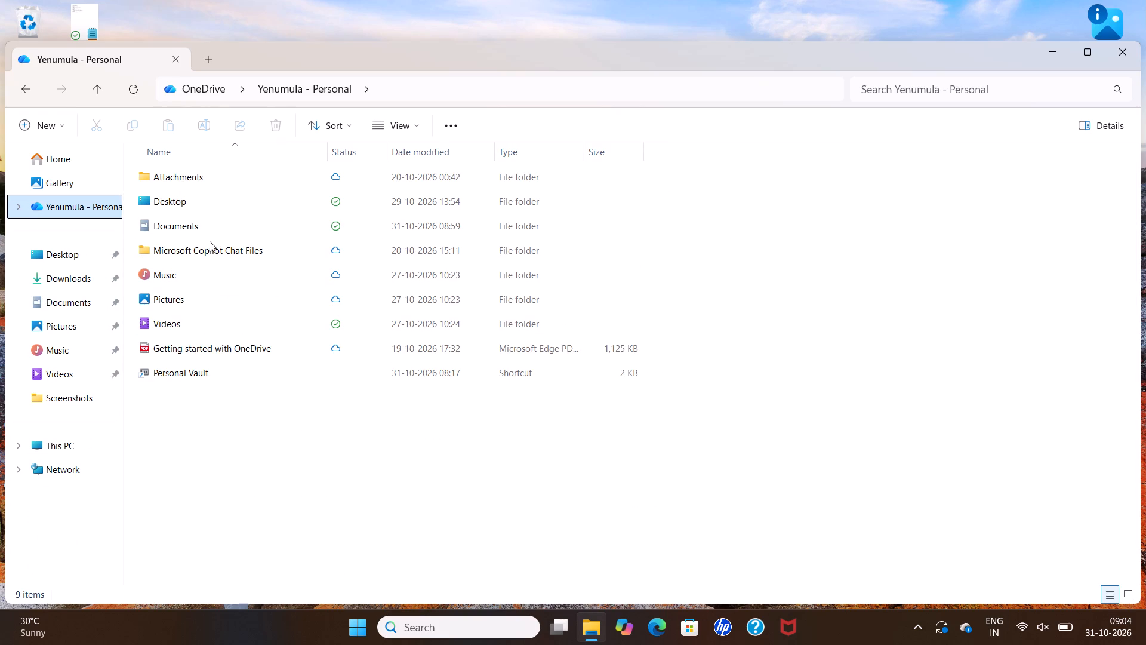
pyautogui.click(211, 216)
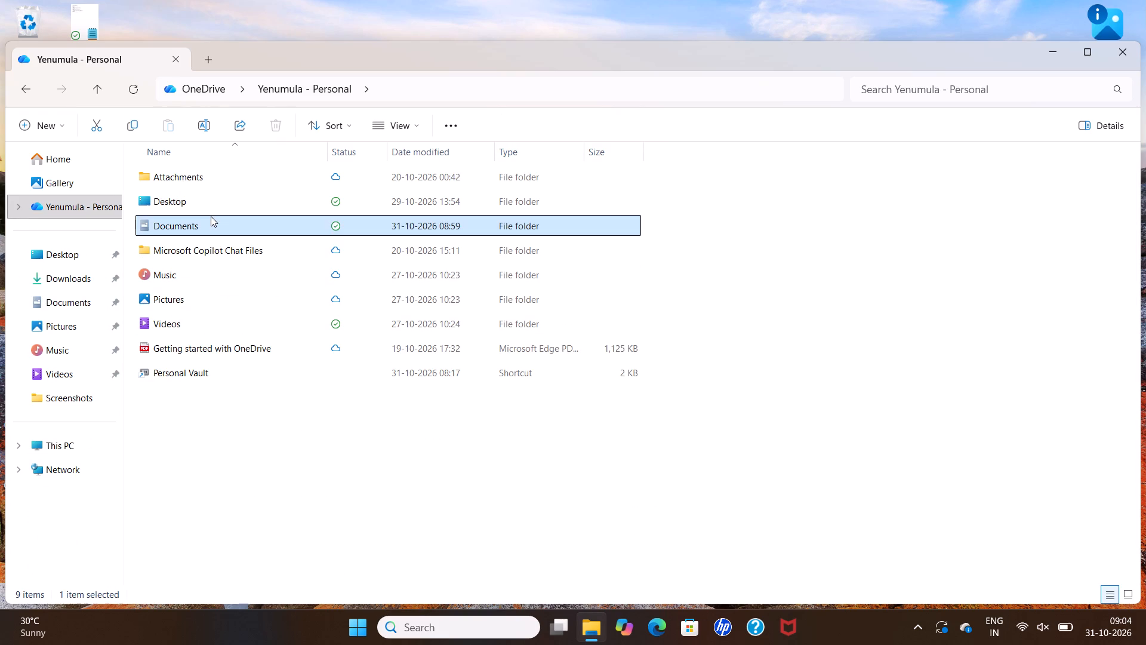
pyautogui.doubleClick(210, 222)
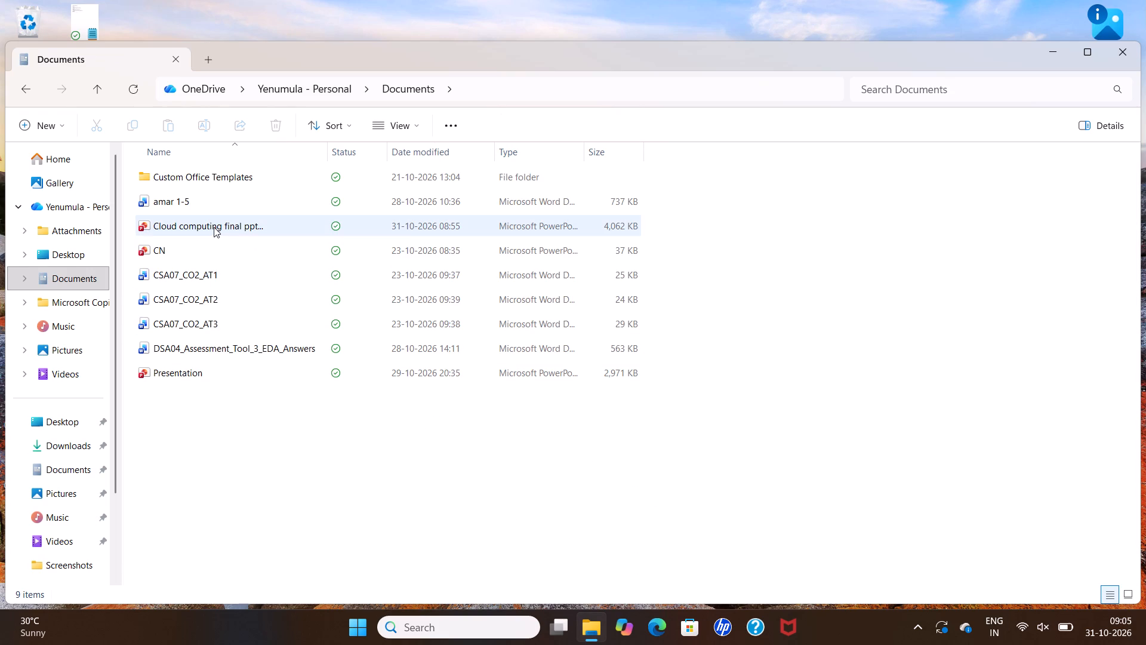
pyautogui.doubleClick(214, 227)
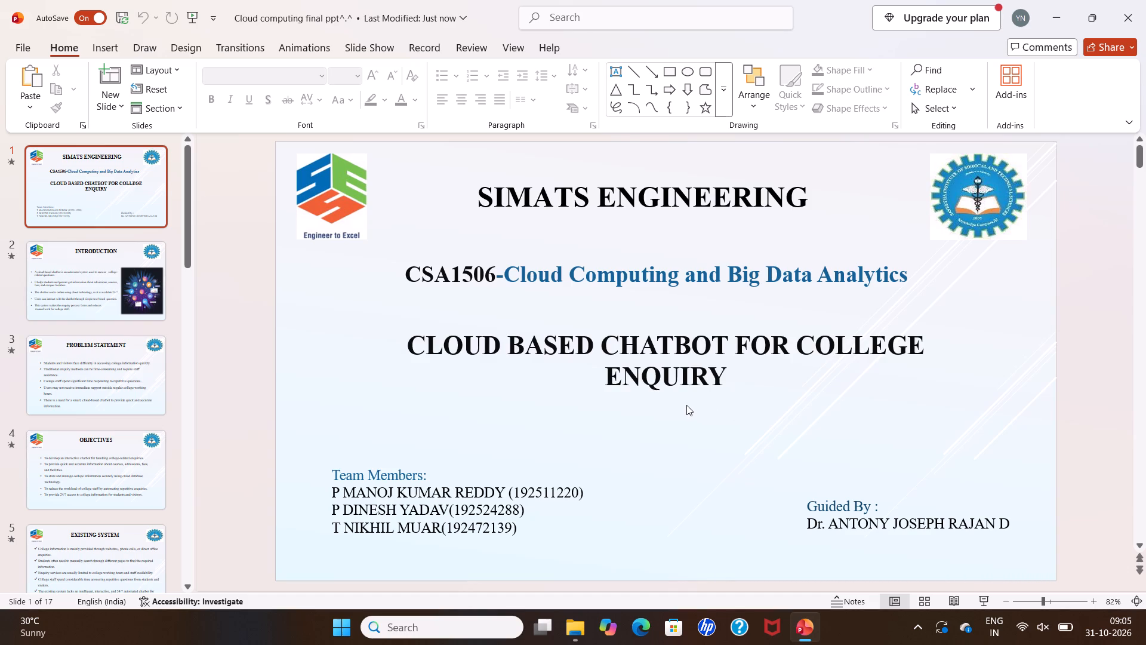
# Make all the text in the title slide's Team Members box bold.
pyautogui.click(569, 512)
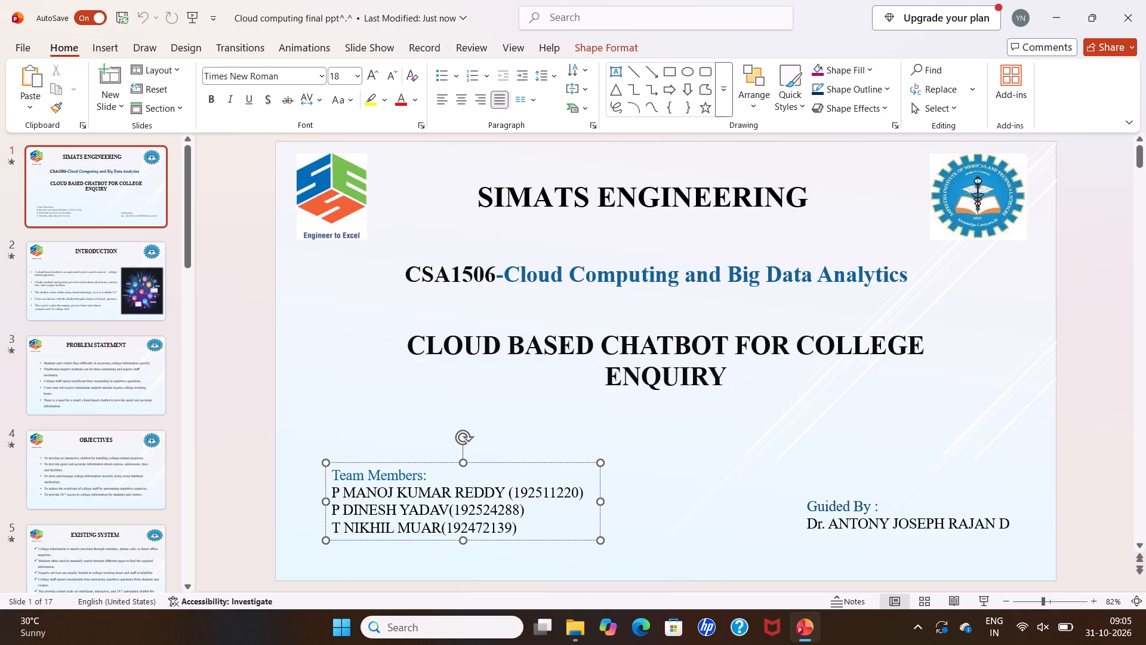
pyautogui.hotkey('ctrl', 'b')
pyautogui.click(326, 524)
pyautogui.hotkey('ctrl', 'b')
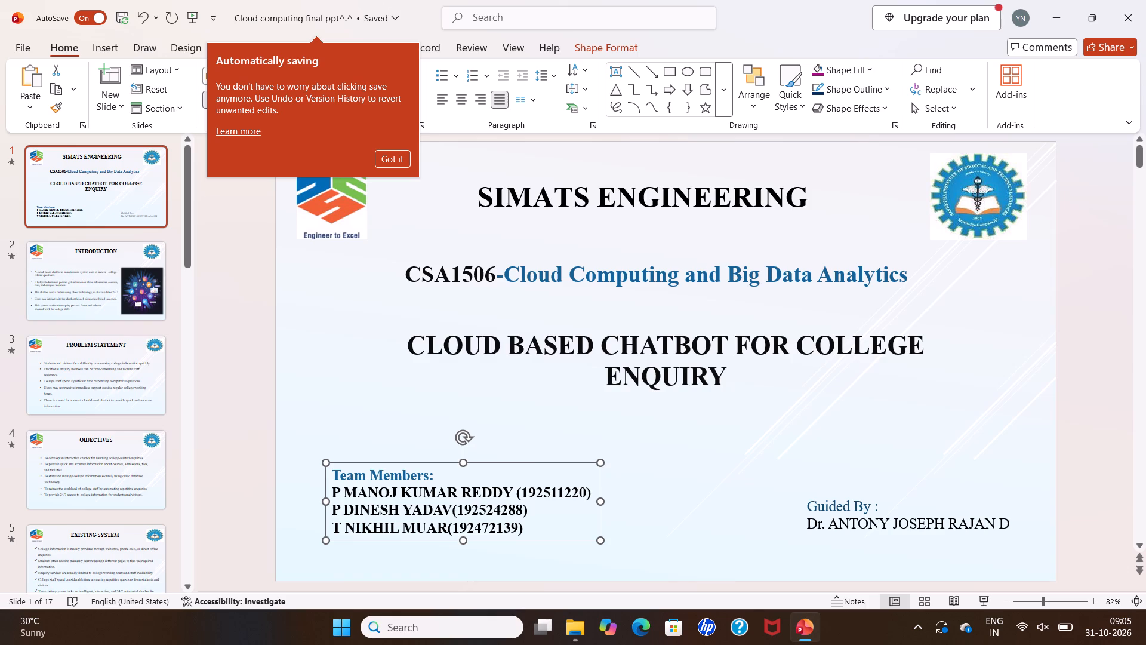
pyautogui.click(326, 524)
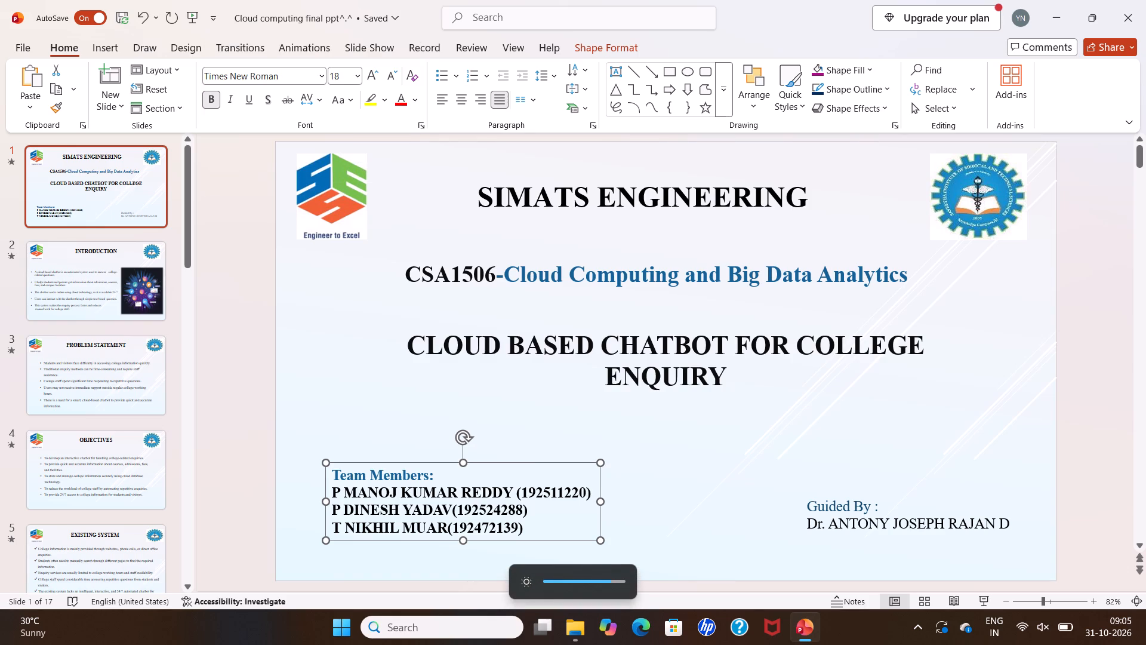